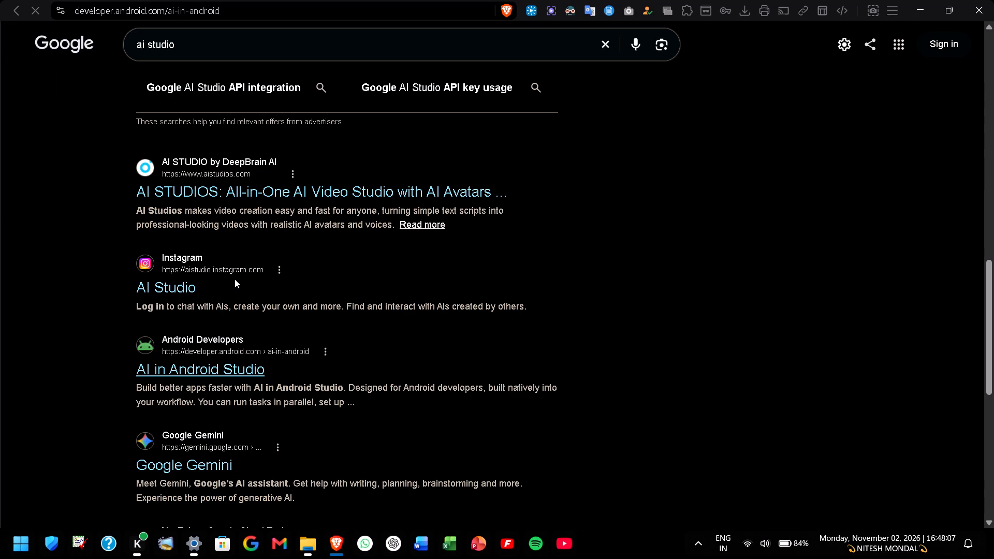
Look over the top part of the AI in Android Studio page on the Android Developers site.
scroll(236, 268, down, 5)
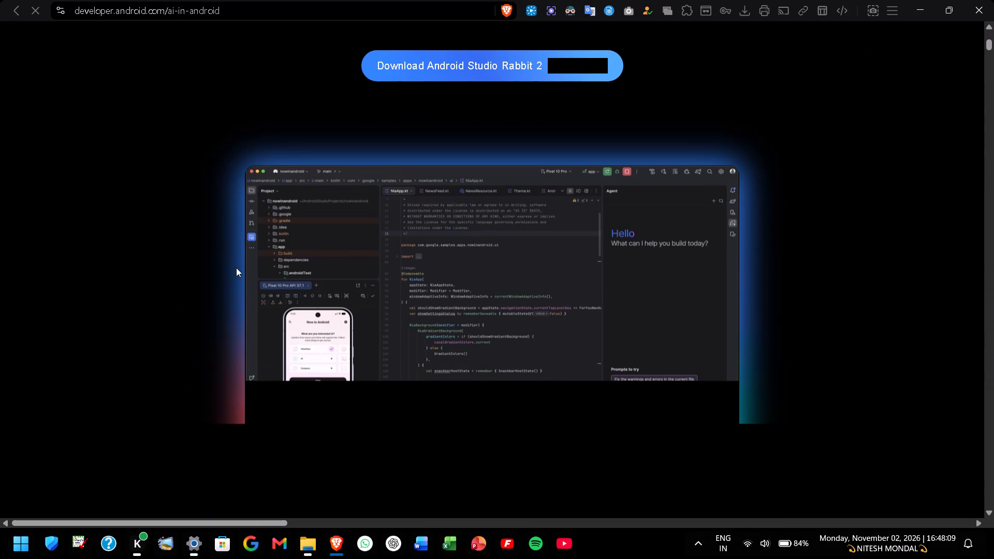
scroll(470, 233, down, 2)
scroll(470, 233, up, 6)
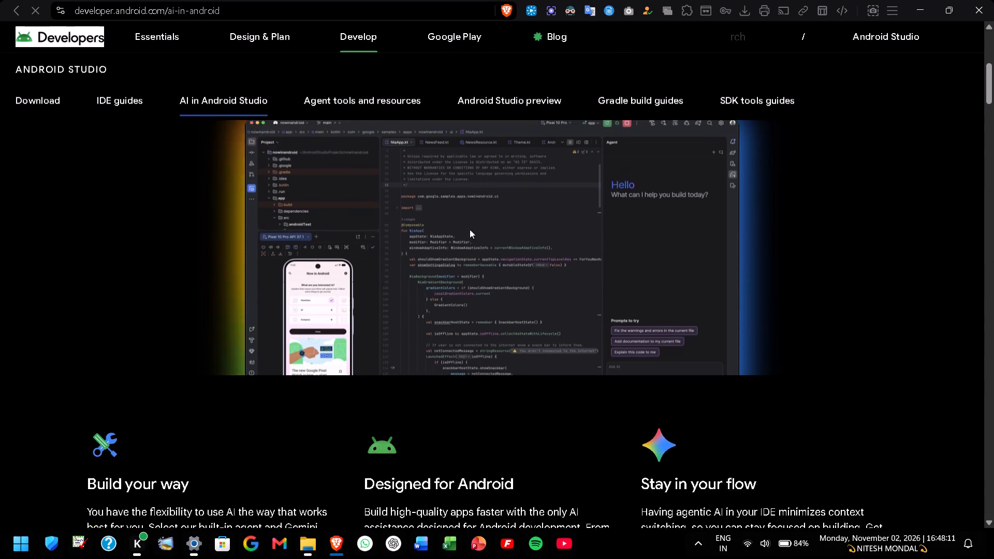
Look through the AI in Android Studio page, covering its agent features, Android skills, Compose UI tools, debugging tools and Google AI plan section.
scroll(466, 228, down, 2)
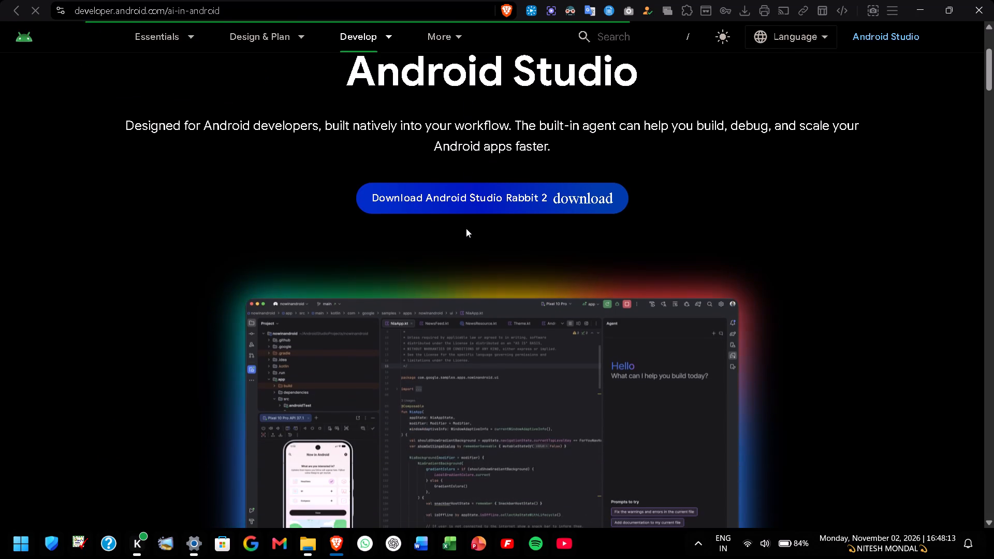
scroll(466, 228, down, 7)
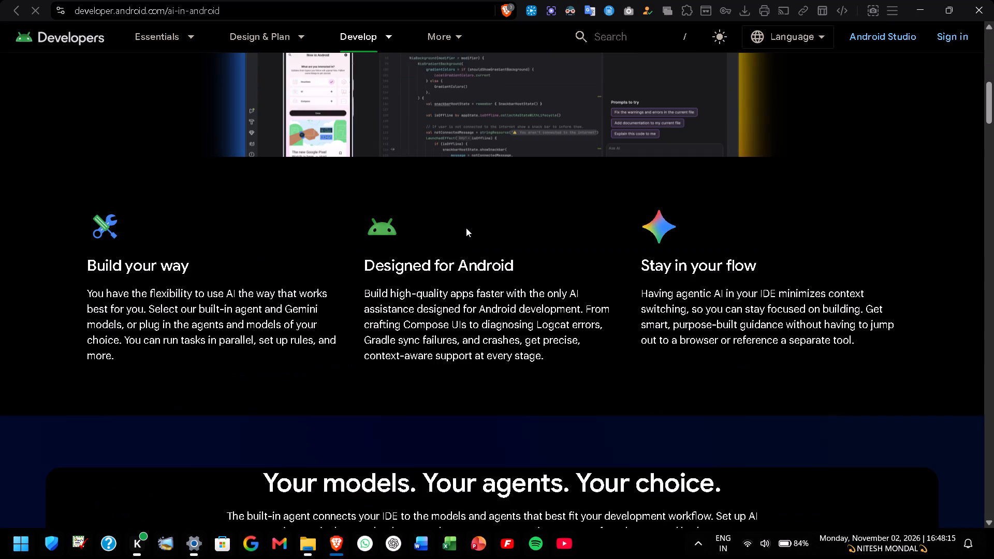
scroll(466, 228, down, 16)
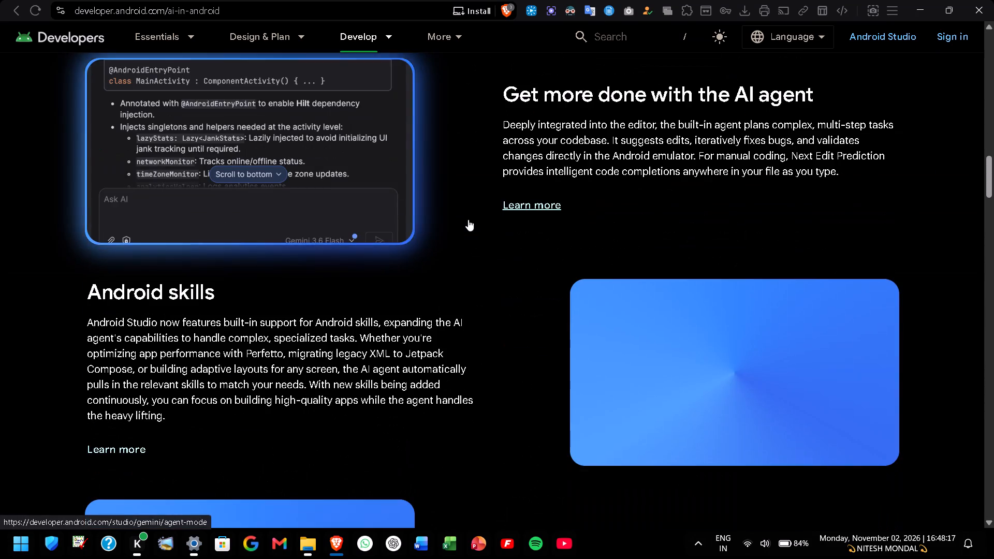
scroll(468, 219, down, 7)
scroll(468, 222, up, 1)
scroll(468, 222, down, 9)
scroll(468, 224, up, 15)
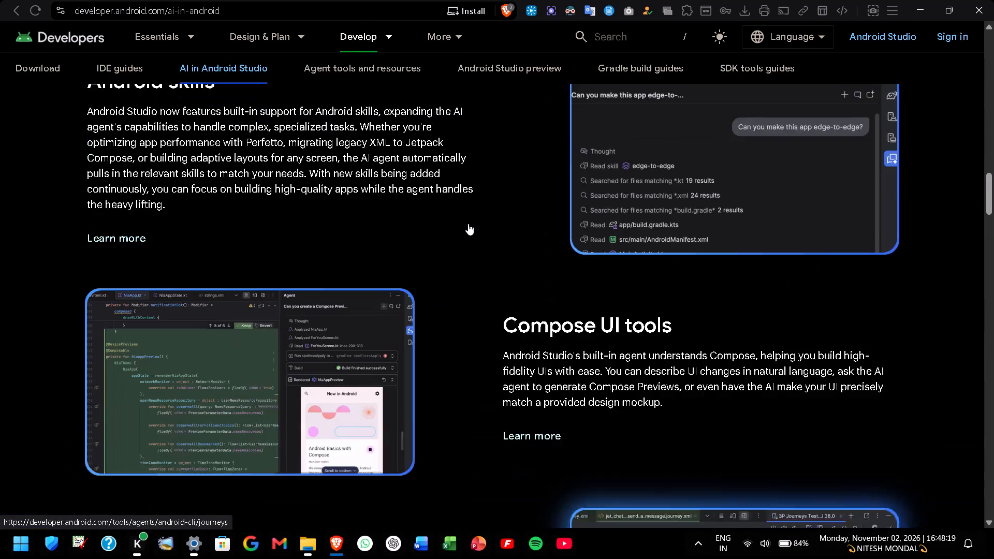
scroll(468, 224, up, 11)
scroll(468, 224, down, 1)
scroll(468, 224, up, 20)
scroll(468, 224, up, 5)
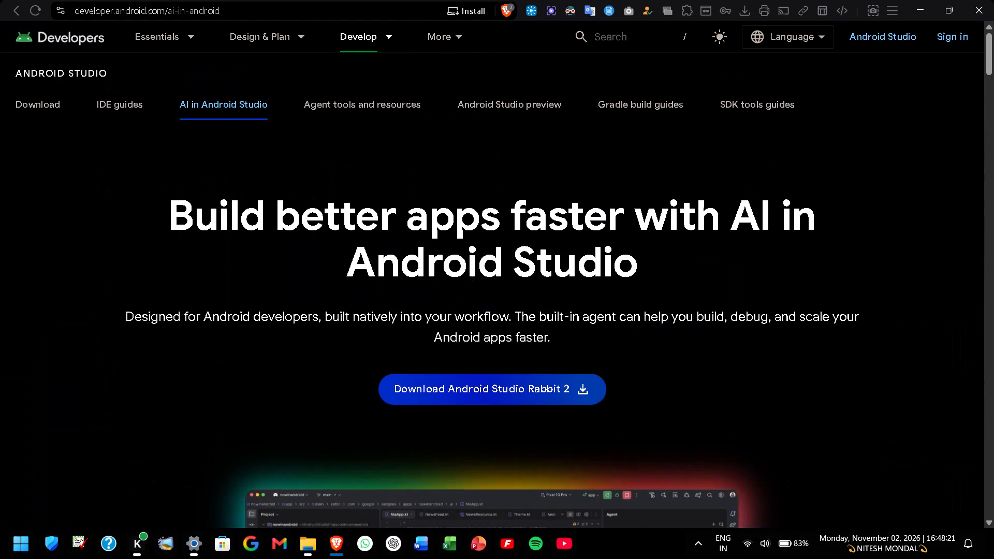
scroll(468, 224, down, 16)
scroll(467, 230, up, 1)
scroll(467, 230, down, 5)
scroll(467, 231, up, 1)
scroll(467, 231, down, 13)
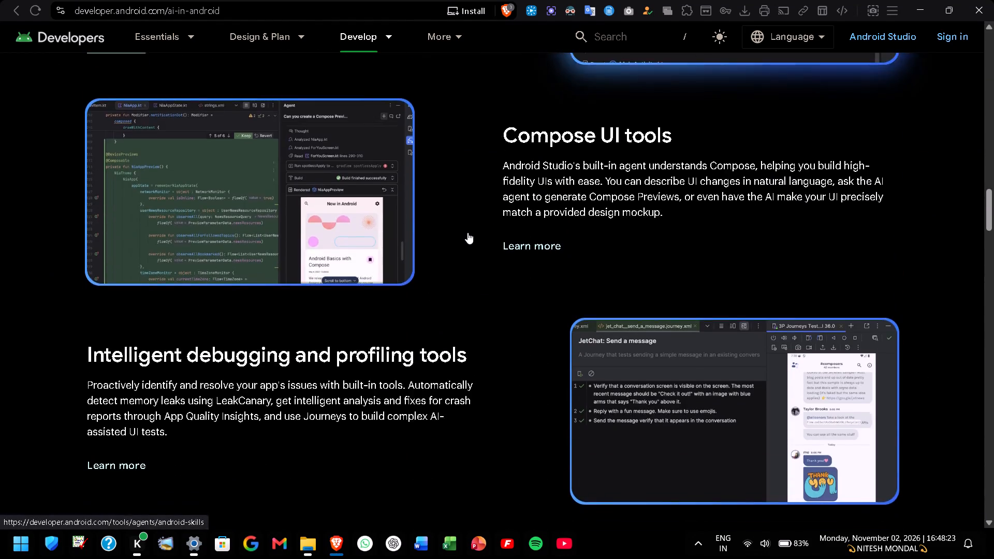
scroll(467, 232, down, 20)
scroll(467, 232, down, 5)
scroll(466, 255, up, 1)
scroll(466, 255, down, 1)
scroll(466, 255, up, 1)
scroll(466, 255, down, 6)
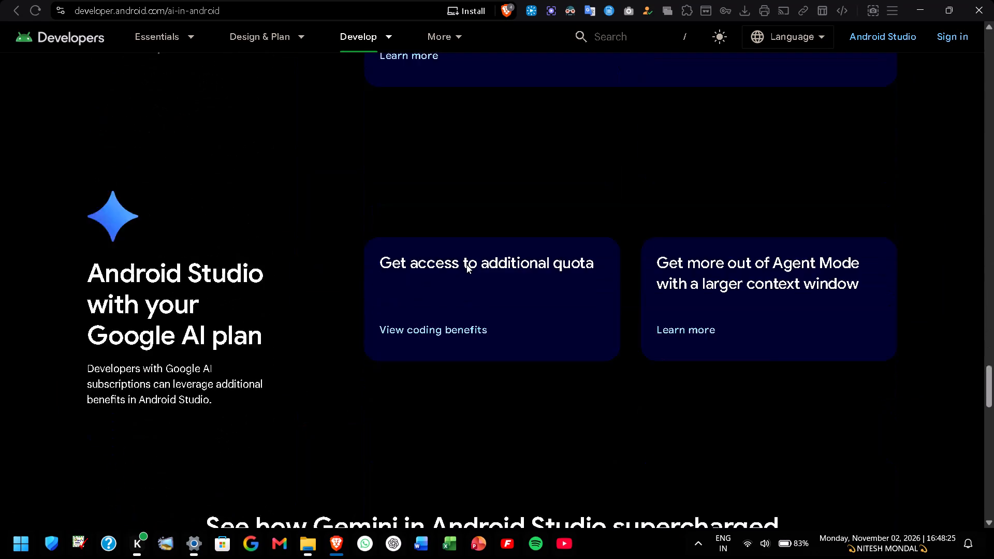
scroll(466, 264, down, 20)
scroll(466, 264, down, 4)
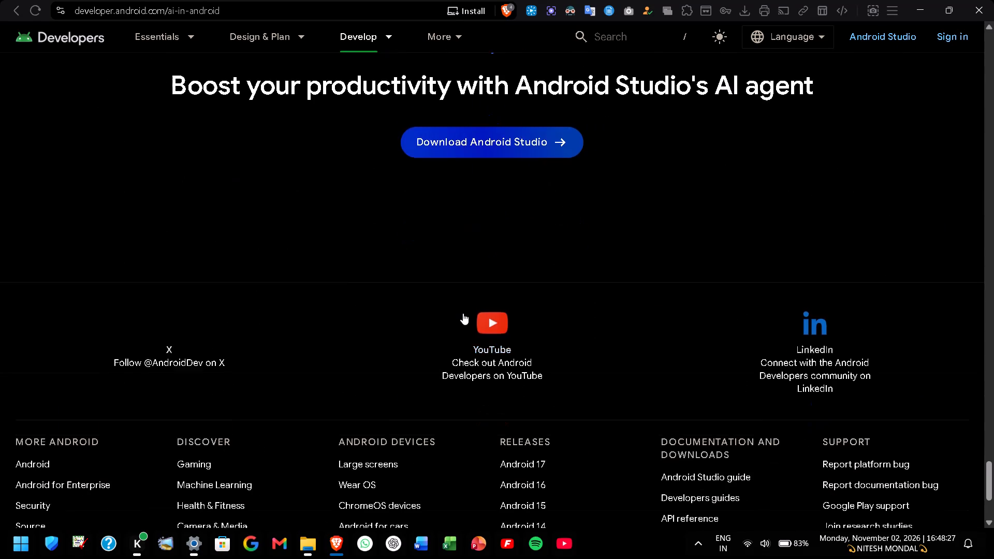
Open the Android Developers YouTube channel from the social links in the page footer and view its home page.
scroll(463, 313, down, 3)
scroll(463, 314, up, 1)
scroll(463, 314, down, 13)
scroll(463, 318, up, 1)
scroll(463, 318, down, 1)
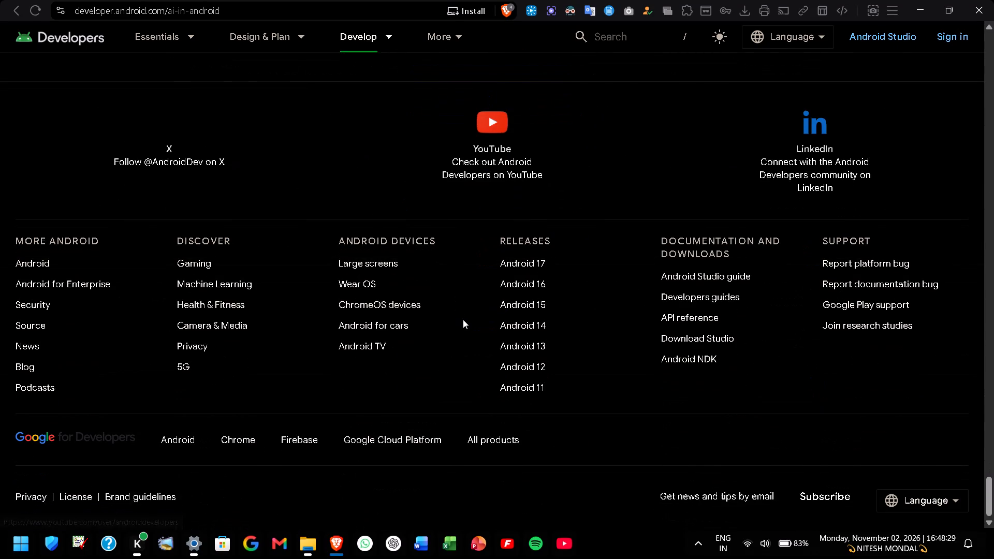
scroll(463, 319, up, 5)
scroll(463, 319, down, 18)
scroll(463, 320, up, 1)
scroll(463, 320, down, 13)
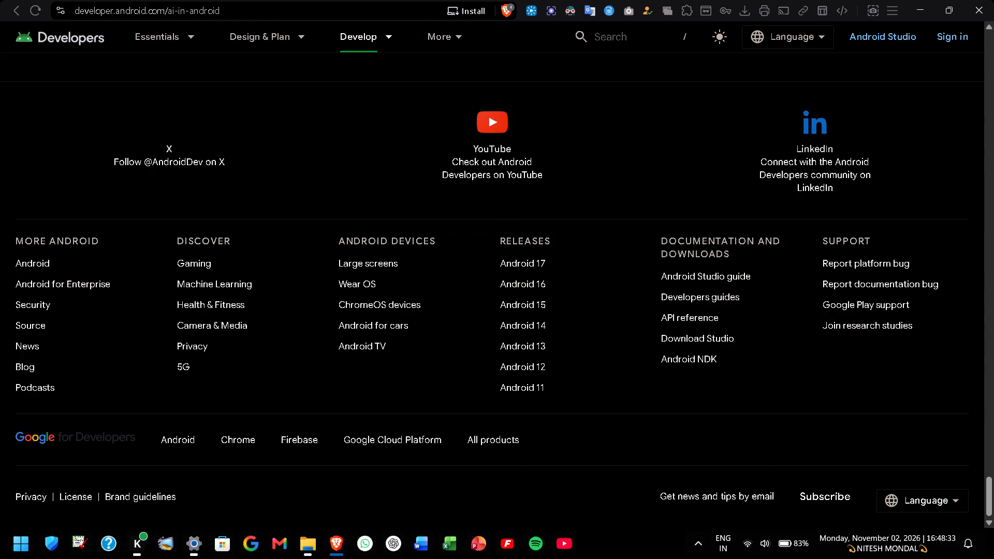
click(504, 133)
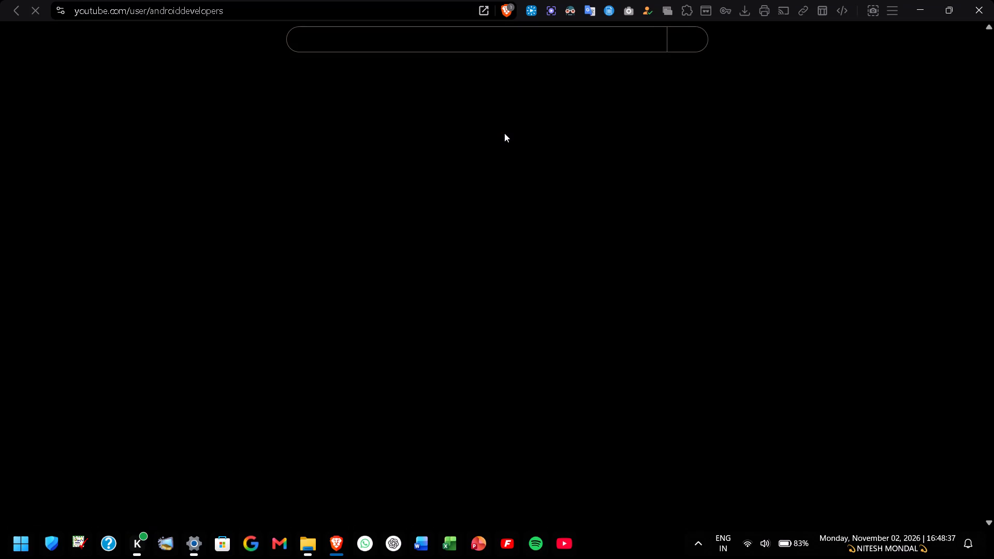
scroll(531, 295, down, 5)
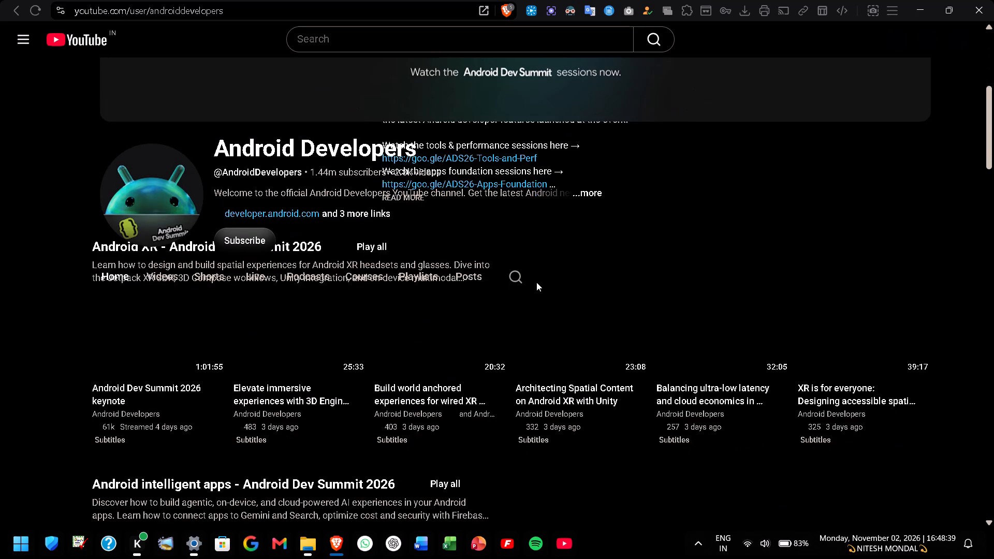
scroll(538, 281, up, 6)
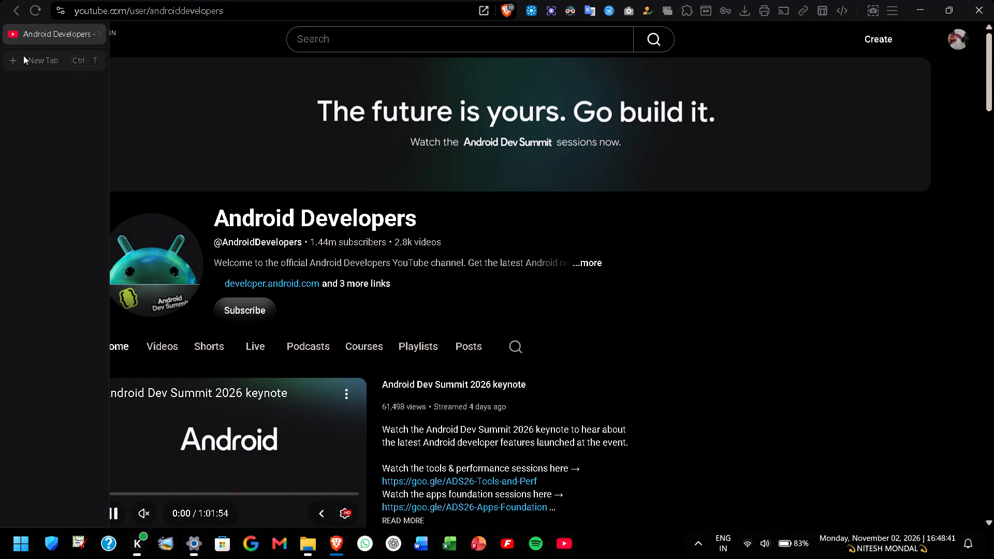
Run the earlier search "Makaut last 5 Year question Paper" again in a new browser tab.
click(24, 55)
scroll(405, 167, down, 1)
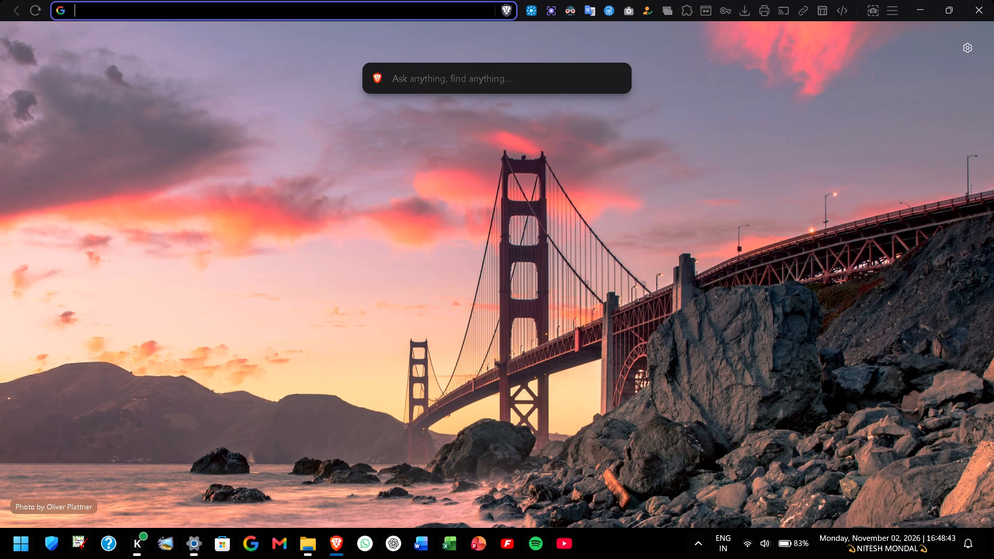
click(286, 5)
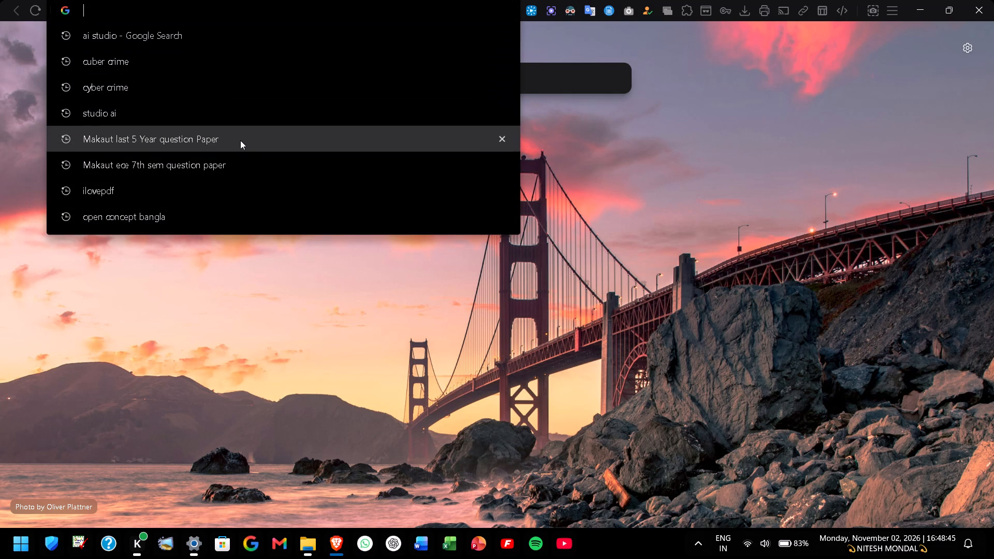
click(240, 140)
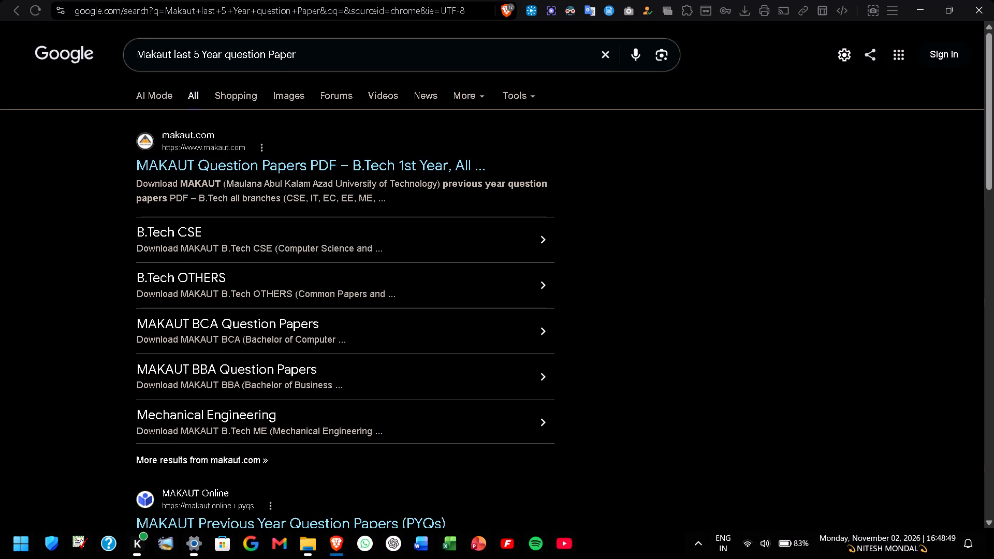
Look over the search results and open the makaut.com result for MAKAUT Question Papers PDF.
scroll(504, 187, down, 8)
scroll(485, 189, up, 4)
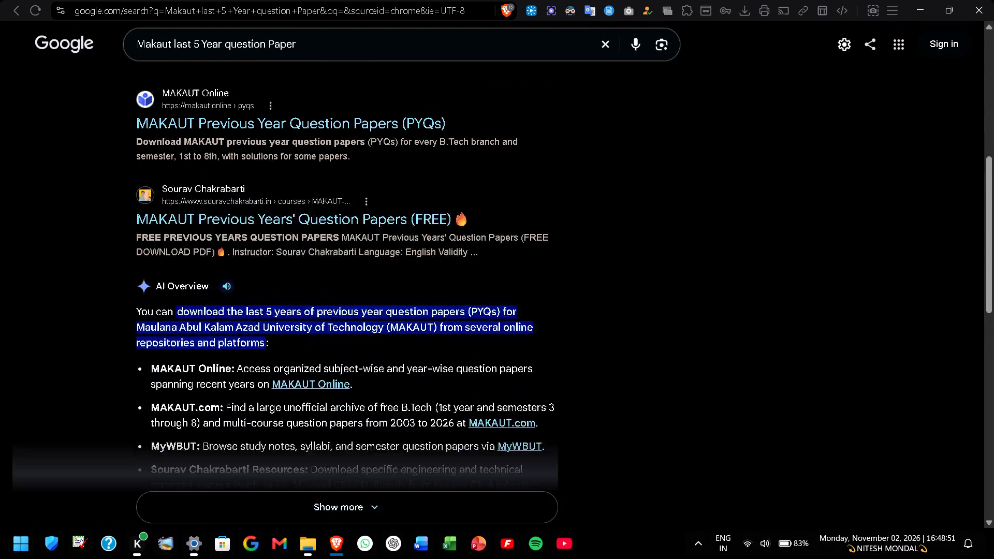
scroll(485, 189, up, 6)
click(353, 163)
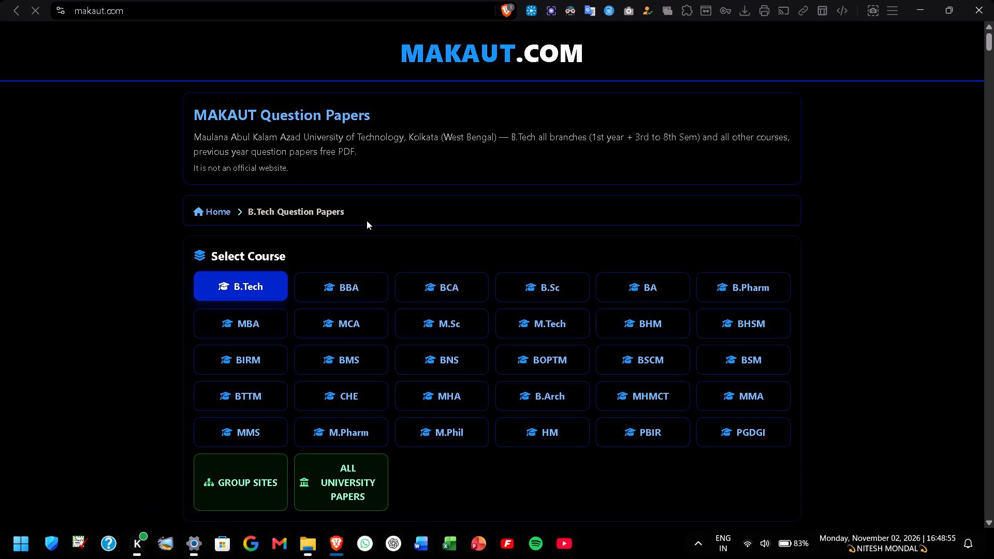
Open the B.Sc question papers from the course selection.
click(344, 293)
click(554, 285)
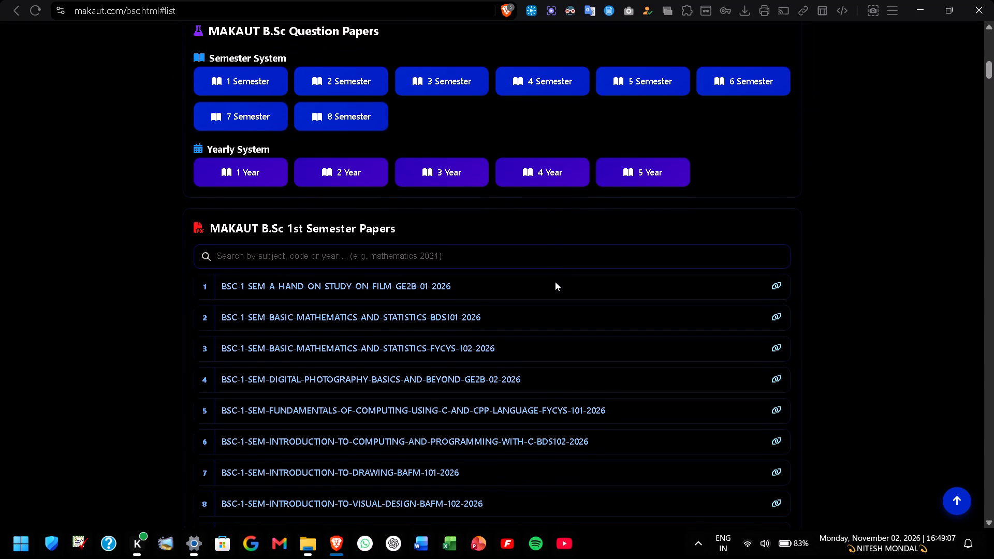
Examine the B.Sc question paper lists from the 1st through the 5th semester.
scroll(515, 181, down, 7)
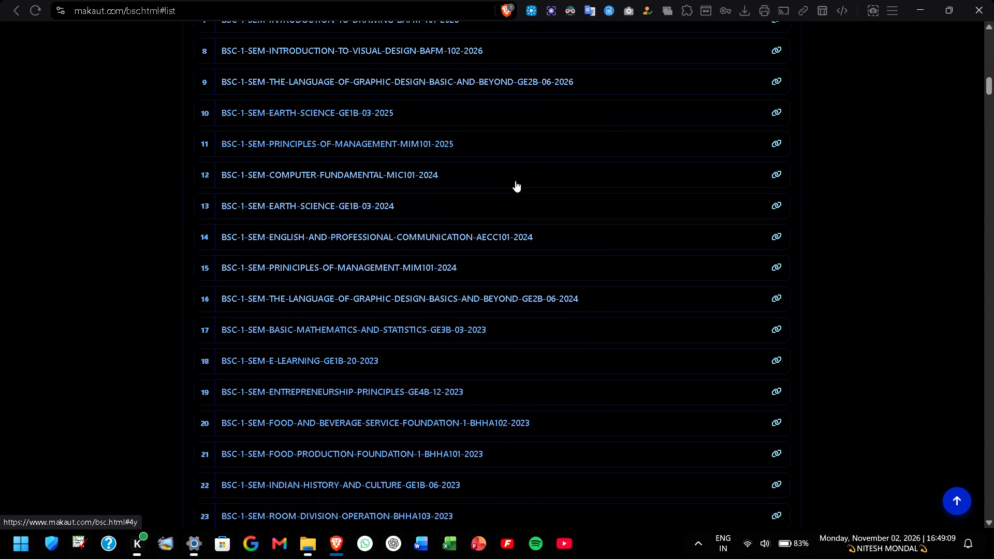
scroll(515, 181, down, 15)
scroll(519, 184, down, 6)
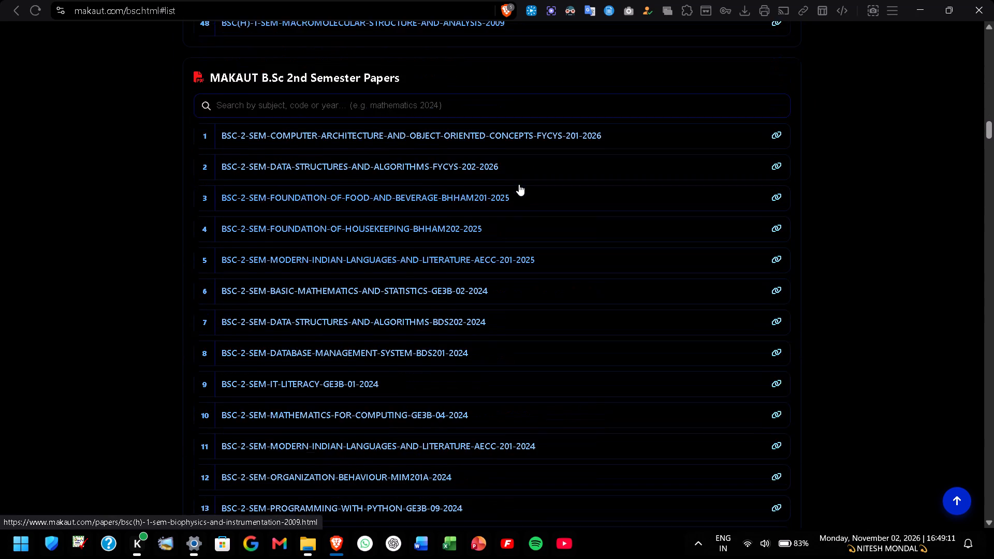
scroll(519, 184, down, 3)
scroll(519, 184, up, 1)
scroll(519, 184, down, 17)
scroll(519, 185, down, 4)
scroll(519, 185, up, 1)
scroll(519, 185, down, 5)
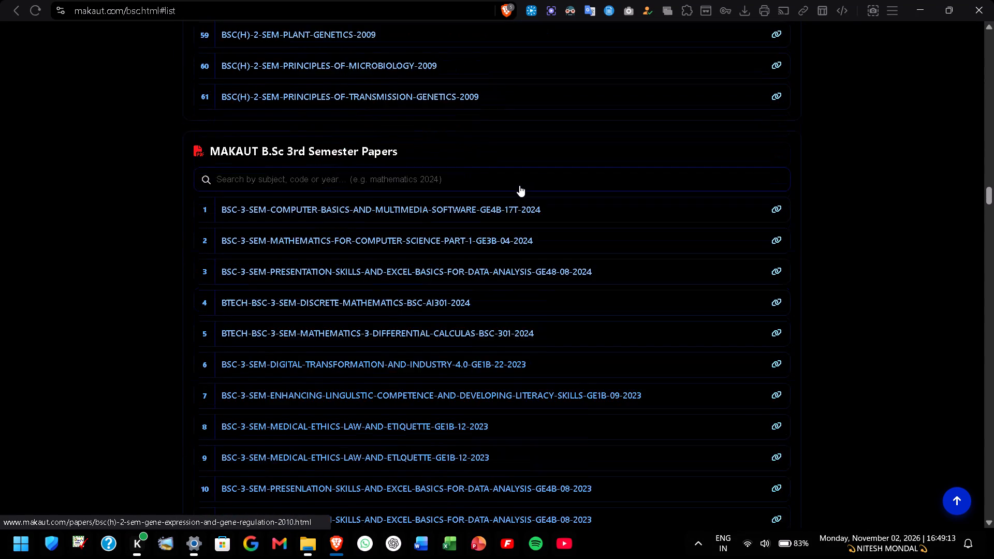
scroll(519, 185, down, 20)
scroll(519, 185, down, 7)
scroll(520, 187, up, 1)
scroll(520, 187, down, 7)
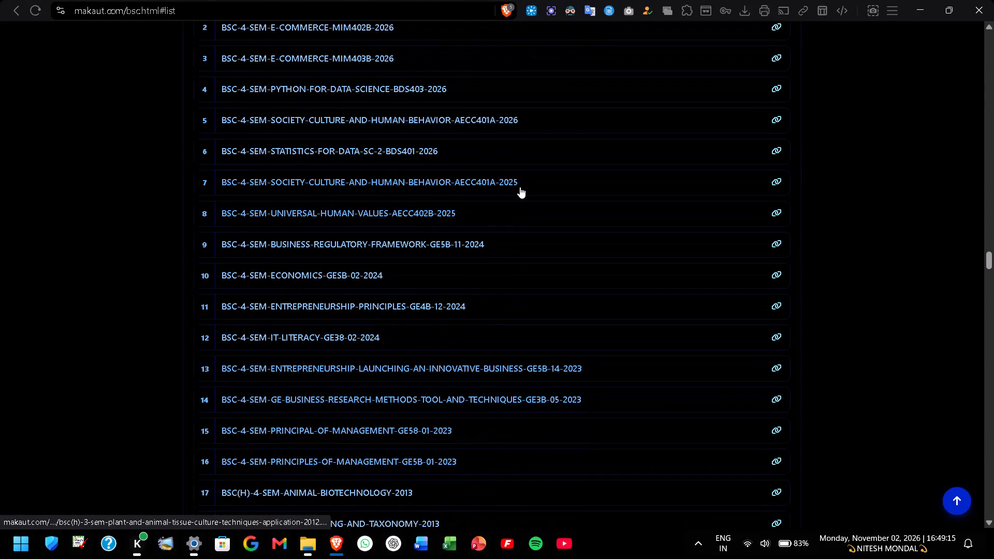
scroll(520, 187, down, 20)
scroll(520, 187, down, 19)
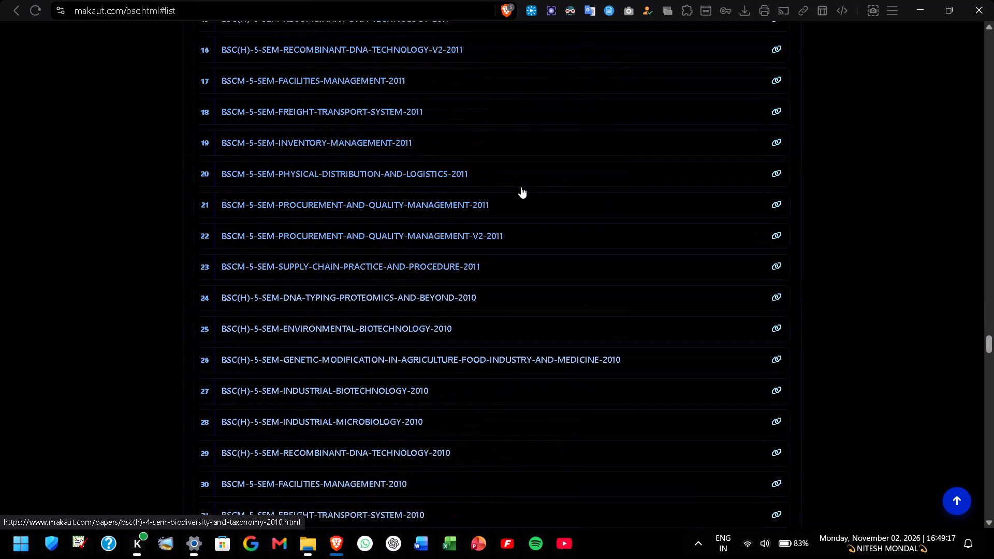
scroll(521, 187, down, 3)
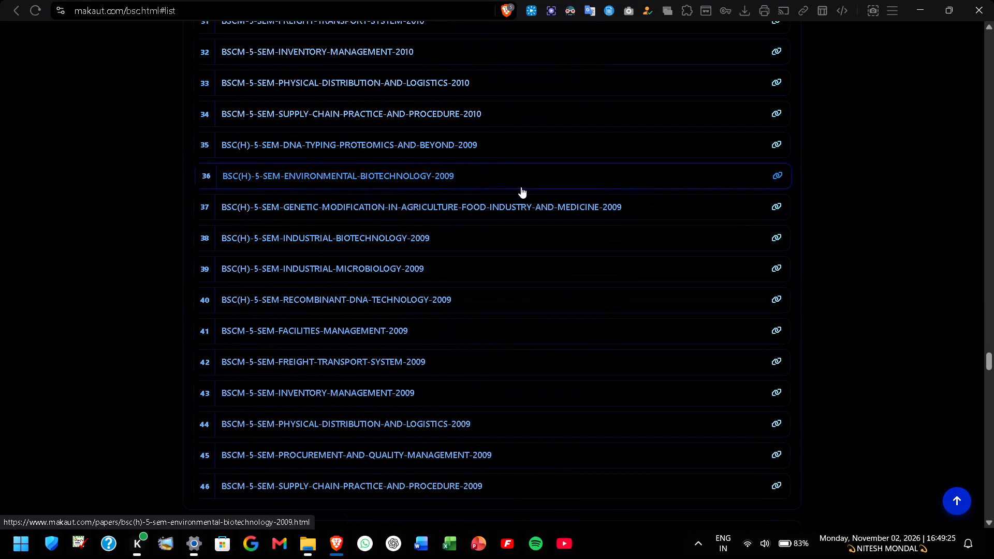
Examine the list of B.Sc 6th semester question papers.
scroll(473, 188, down, 12)
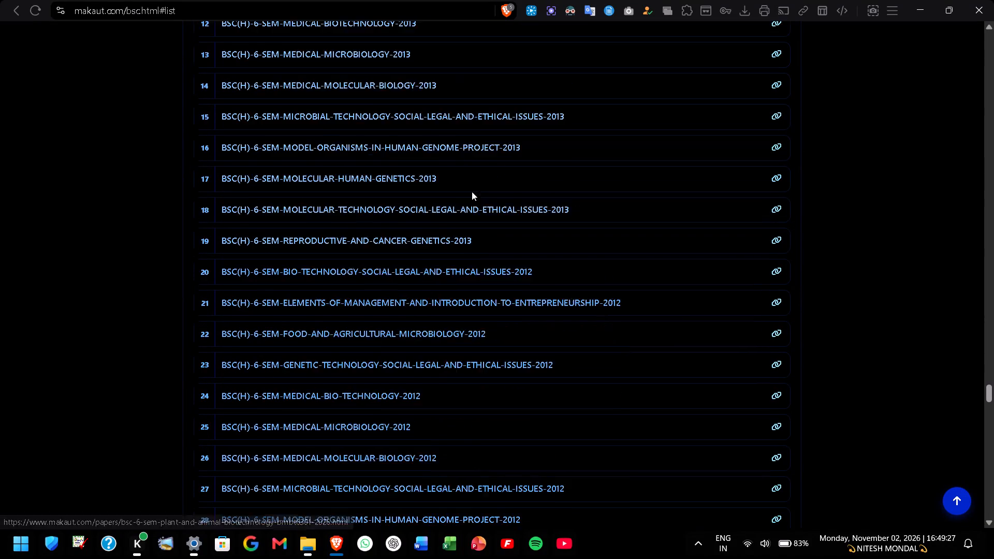
scroll(472, 192, down, 20)
scroll(472, 192, down, 2)
scroll(464, 292, up, 1)
scroll(464, 298, down, 5)
scroll(460, 327, up, 1)
scroll(460, 327, down, 8)
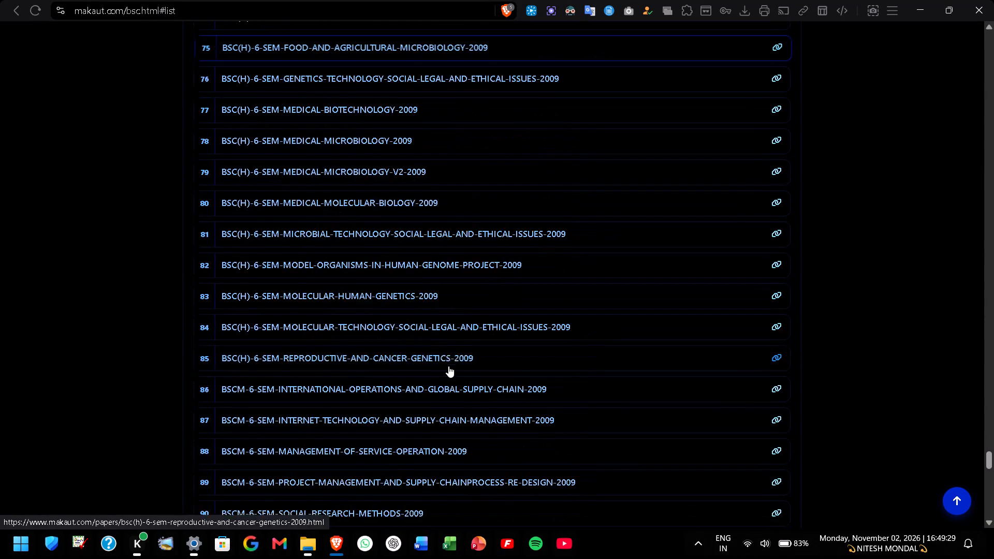
scroll(447, 372, up, 1)
scroll(448, 366, down, 2)
scroll(446, 373, up, 20)
scroll(446, 373, up, 20)
scroll(446, 373, up, 11)
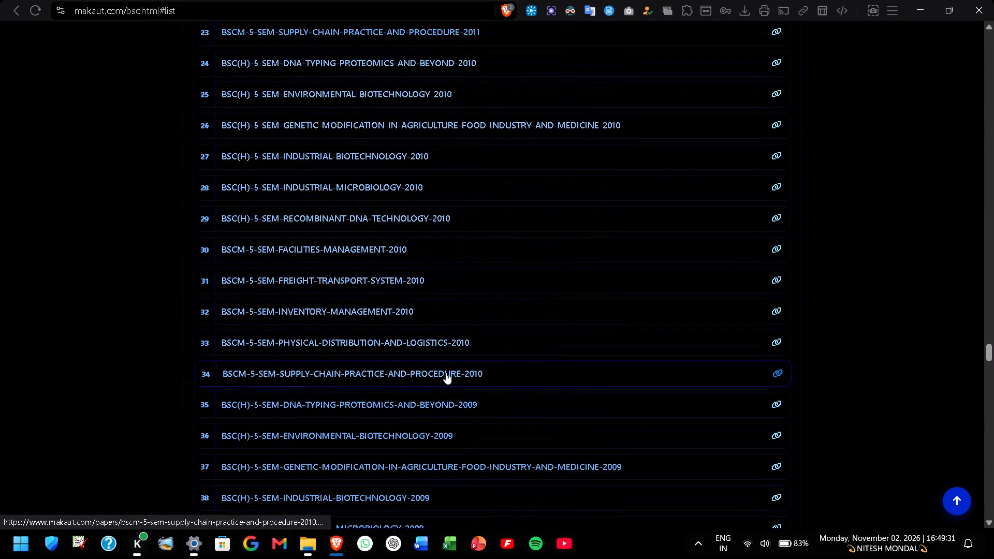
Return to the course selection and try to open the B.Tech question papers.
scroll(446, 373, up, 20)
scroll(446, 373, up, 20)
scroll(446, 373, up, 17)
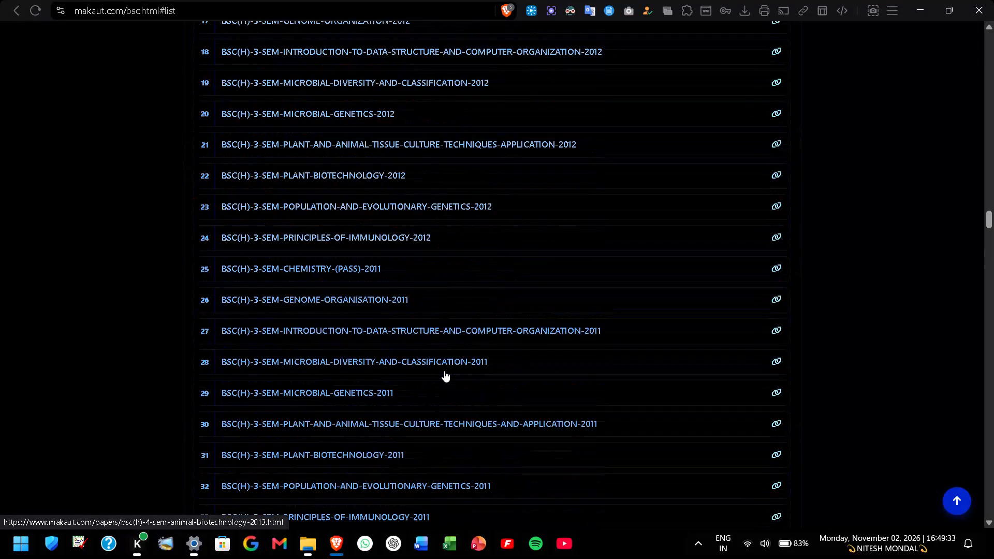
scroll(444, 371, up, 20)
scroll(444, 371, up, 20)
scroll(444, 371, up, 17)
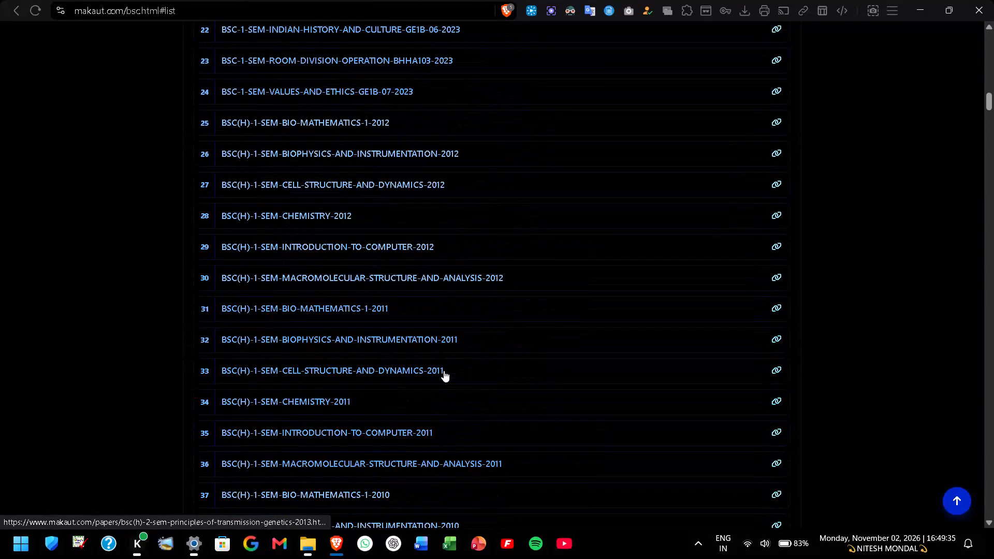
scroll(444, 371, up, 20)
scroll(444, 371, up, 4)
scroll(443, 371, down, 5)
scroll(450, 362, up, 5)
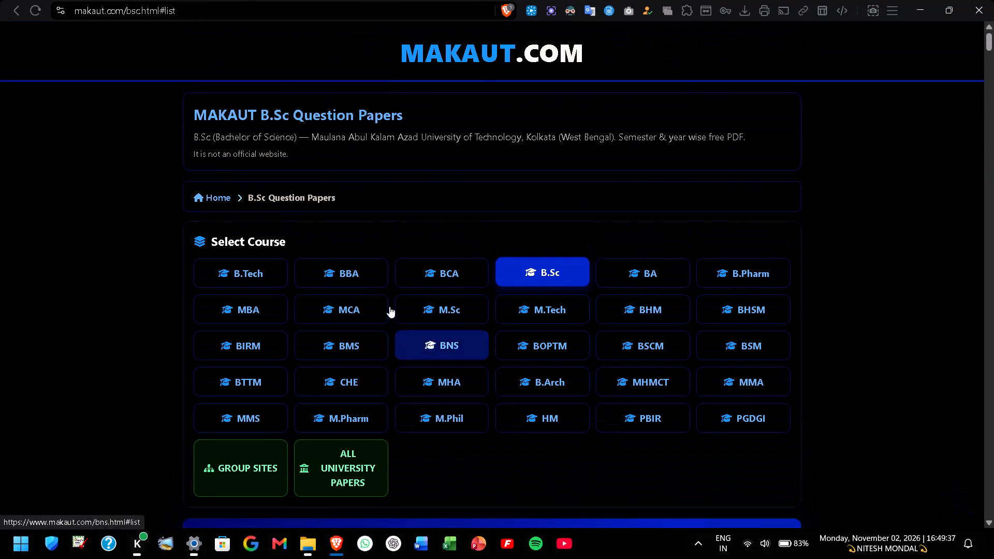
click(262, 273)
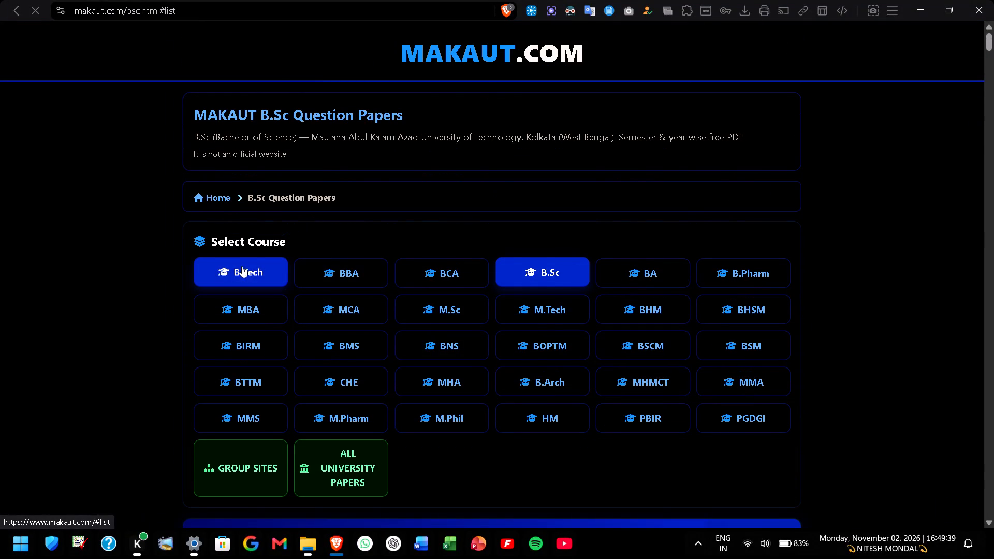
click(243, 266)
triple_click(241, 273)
Open the BCA question papers from the course selection and look over the page down to its semester options.
click(354, 270)
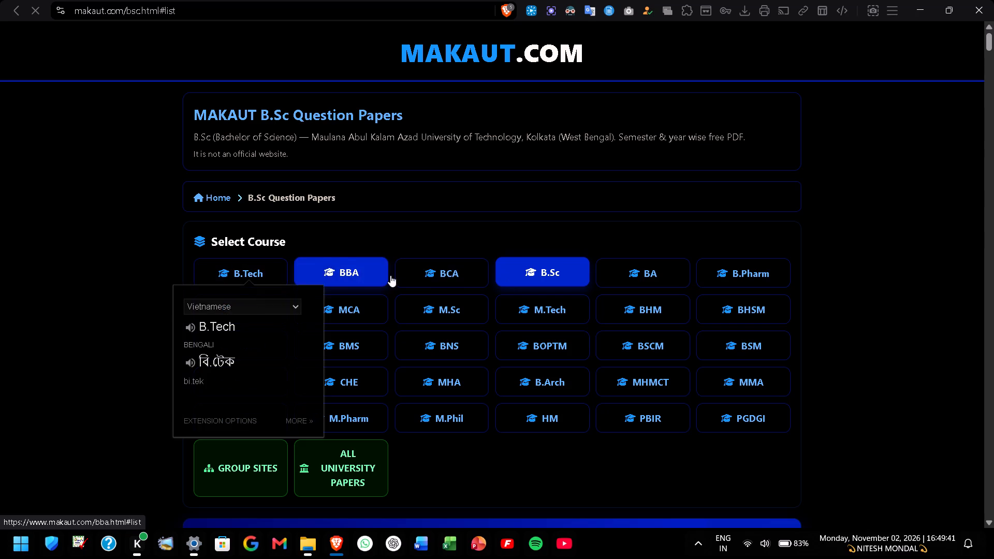
double_click(457, 274)
click(566, 274)
scroll(566, 274, up, 3)
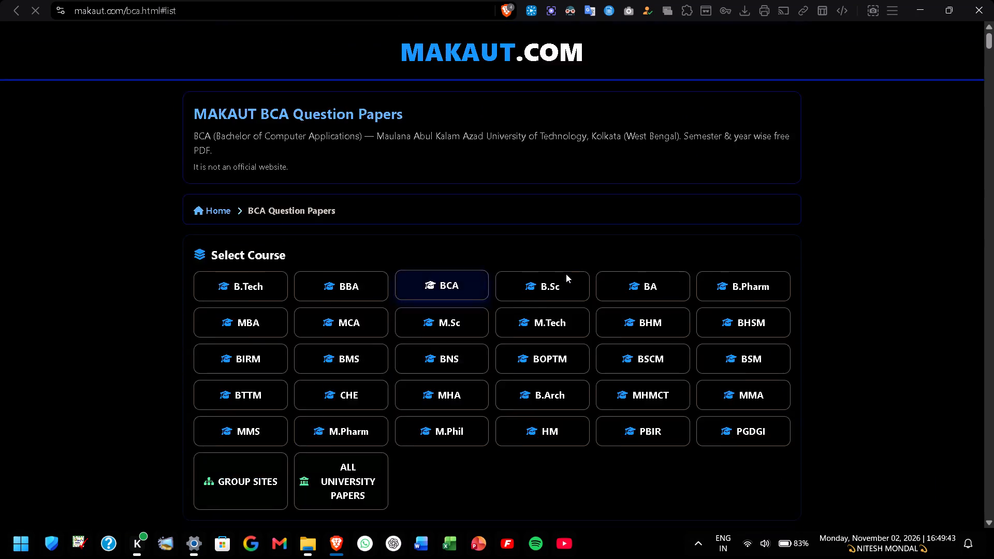
scroll(566, 274, down, 1)
scroll(566, 274, up, 12)
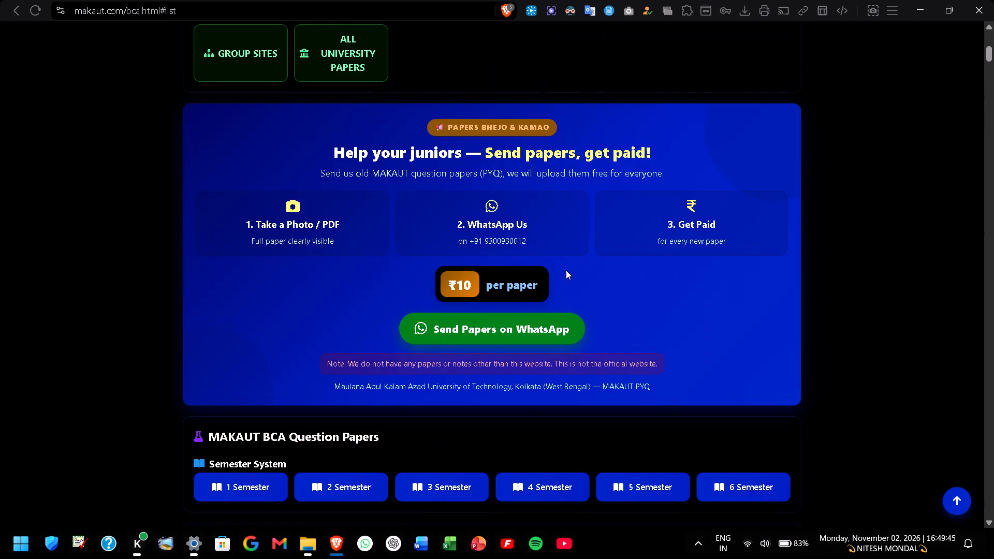
Open the B.Tech E-All (EC EE EEE EI EIE) question papers and go to the 7th semester list.
click(242, 188)
scroll(243, 188, up, 5)
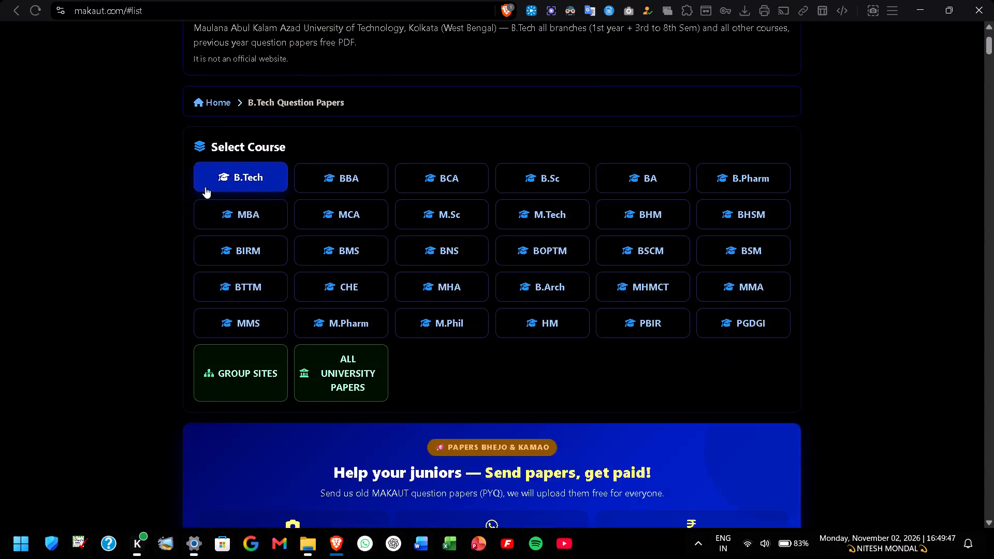
click(734, 72)
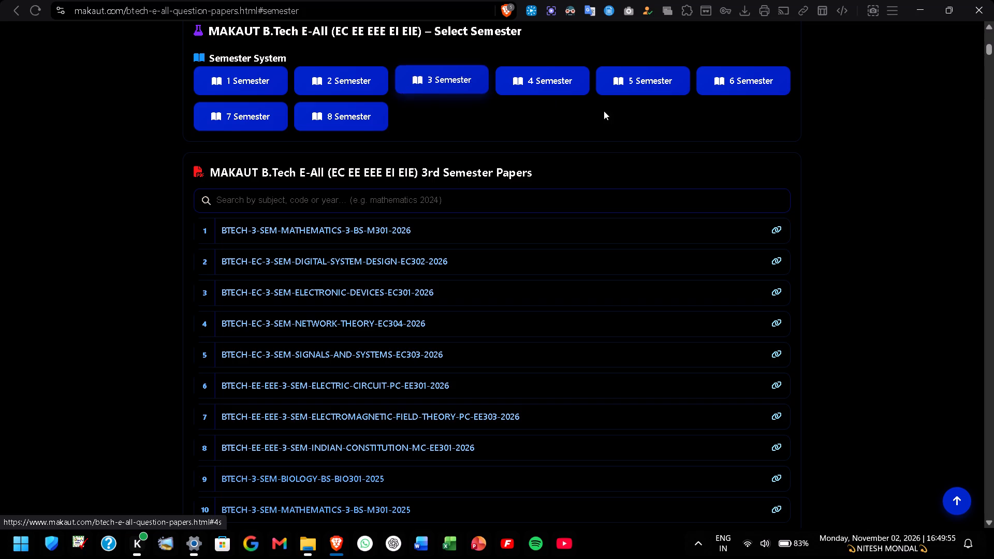
click(233, 115)
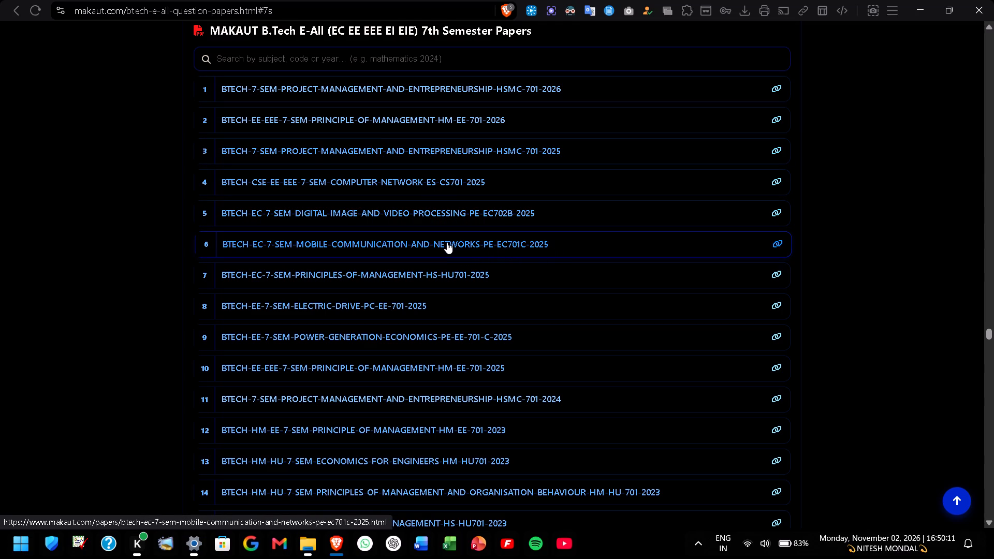
Download the 2025 Mobile Communication and Networks paper (PE-EC701C) as a PDF into Downloads, keeping the suggested file name.
click(476, 245)
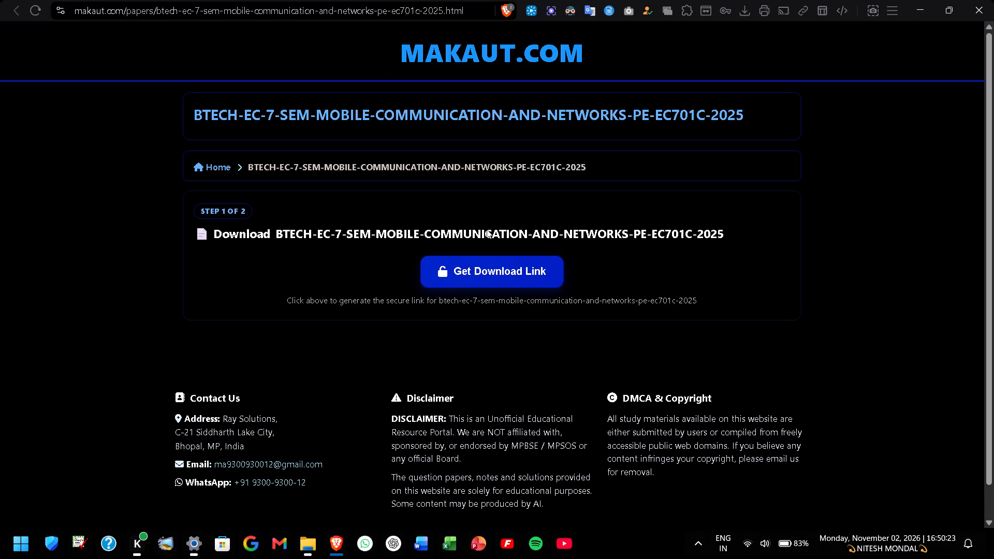
click(537, 276)
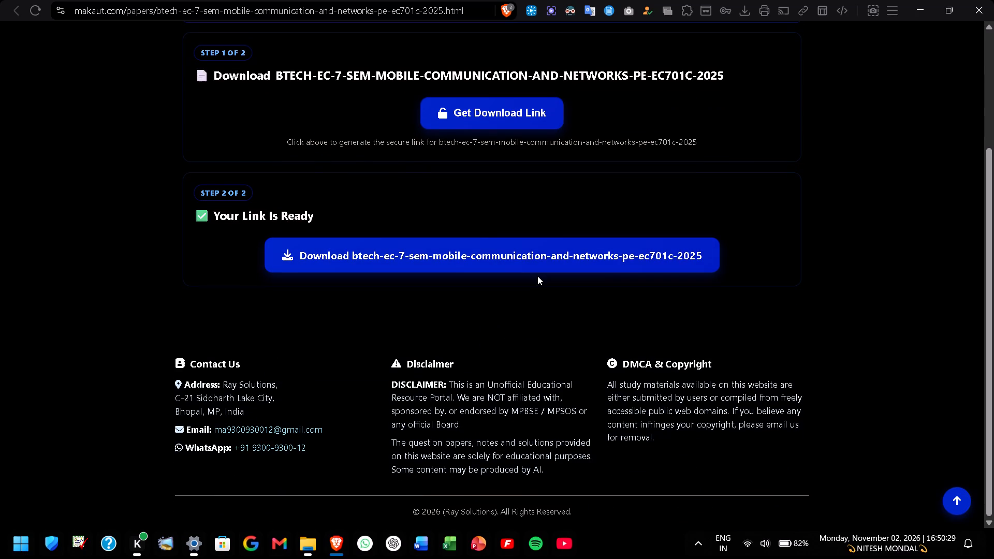
click(532, 262)
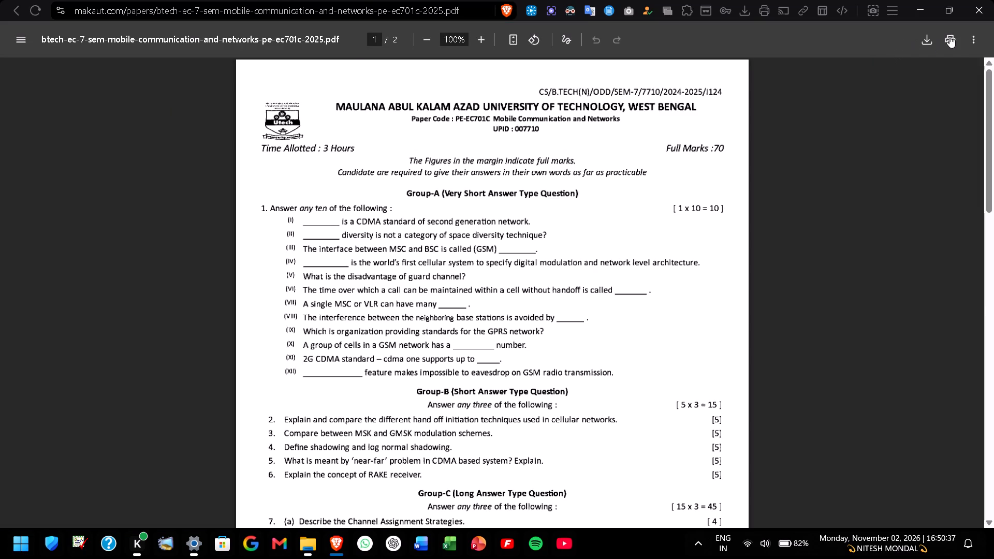
click(926, 41)
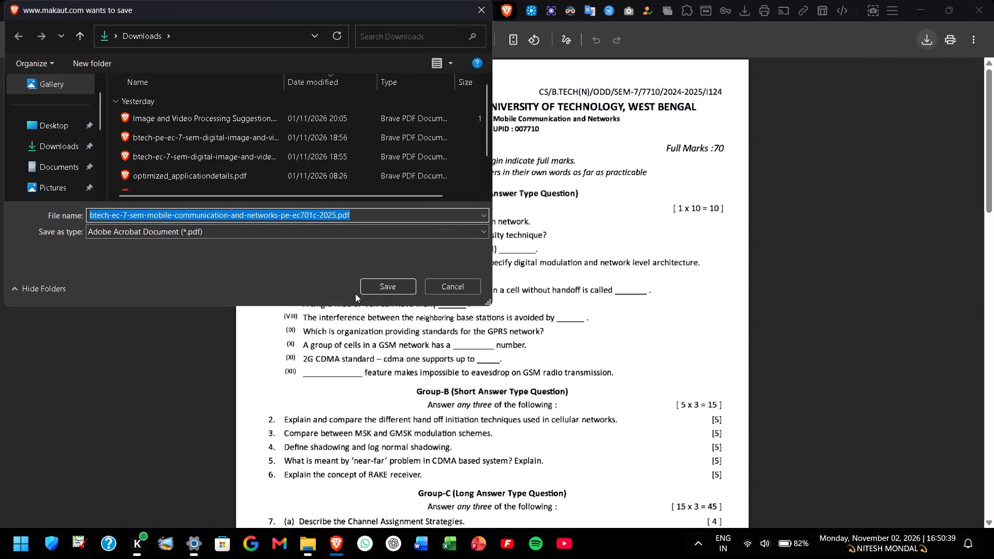
click(392, 285)
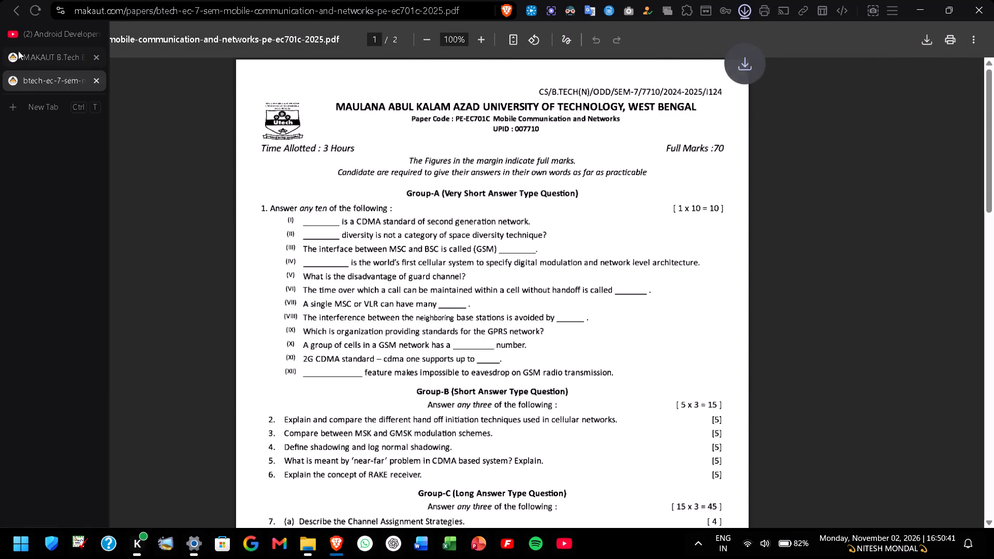
Return to the 7th semester list and download the 2023 Mobile Communication and Networks paper (PE-EC701C) as a PDF.
click(44, 58)
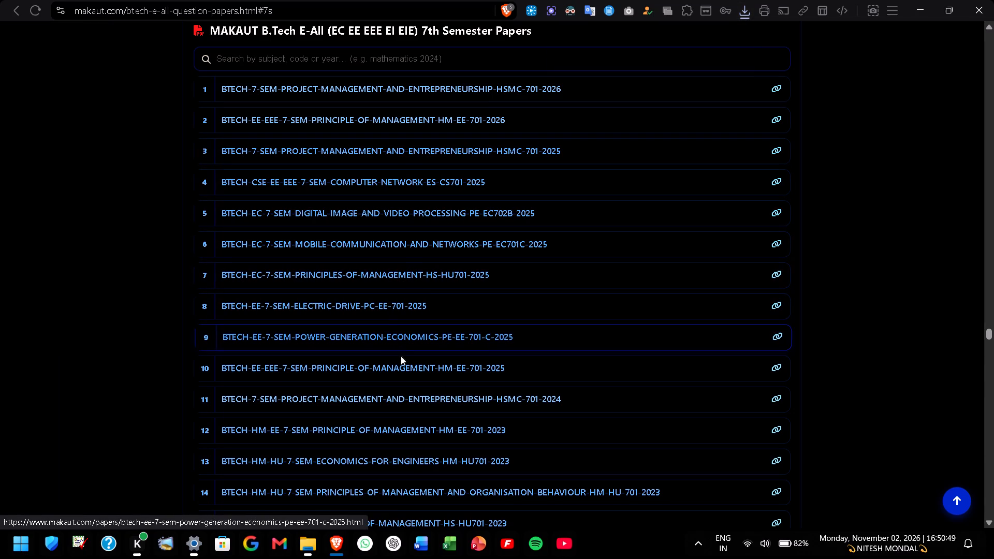
scroll(415, 405, down, 3)
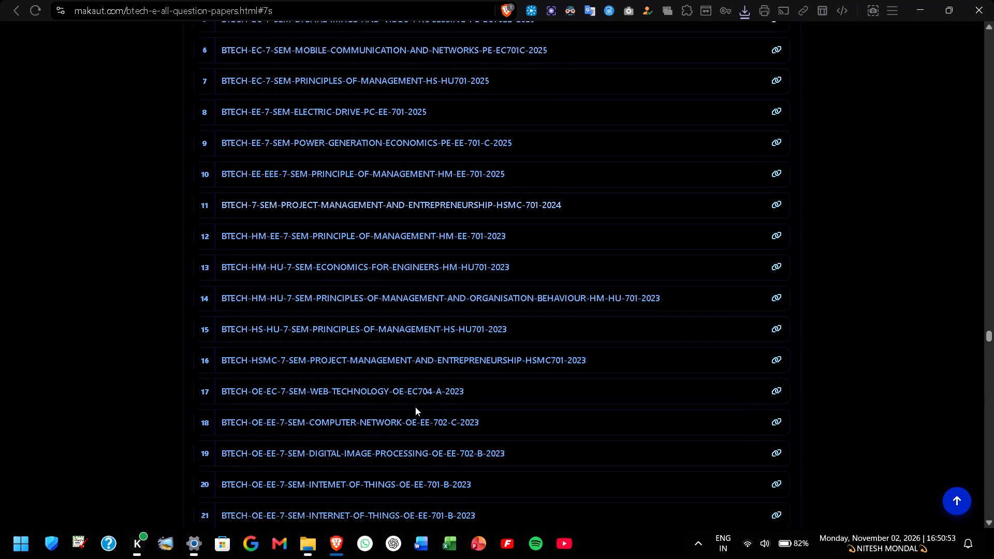
scroll(416, 408, down, 3)
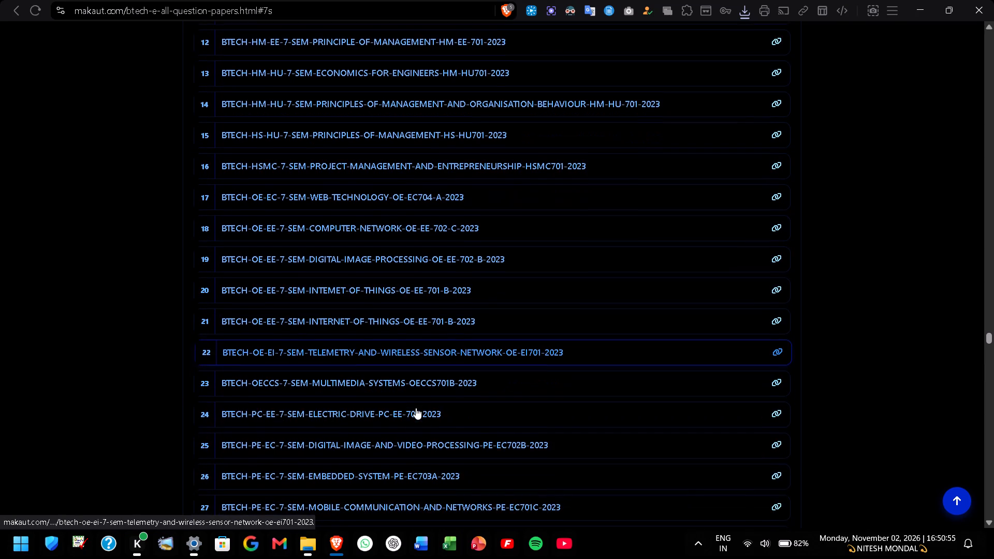
scroll(416, 408, down, 1)
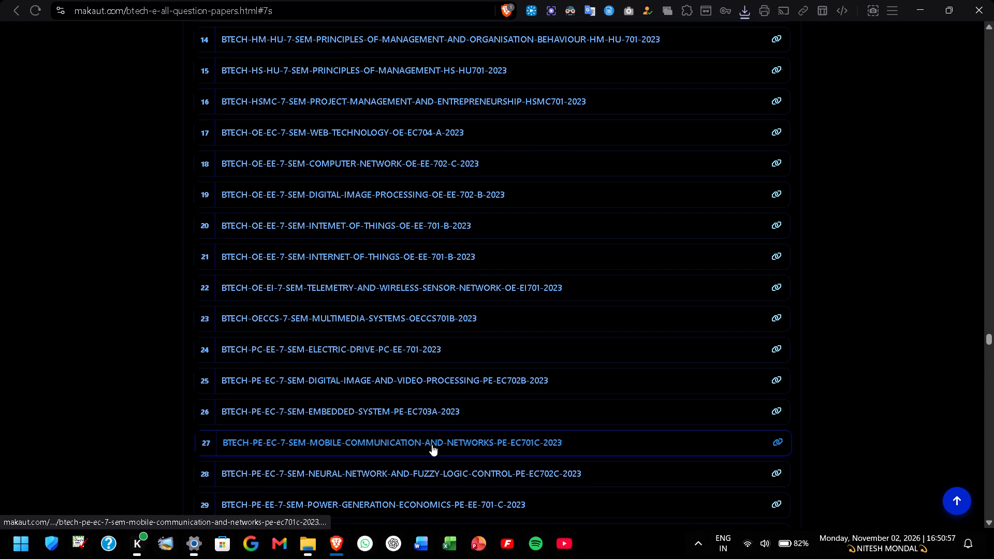
click(432, 445)
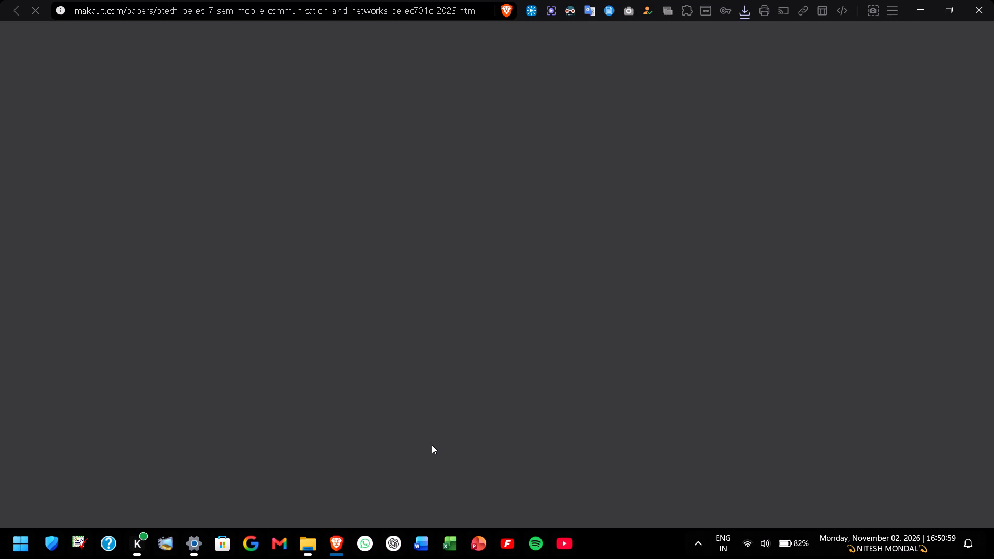
click(316, 154)
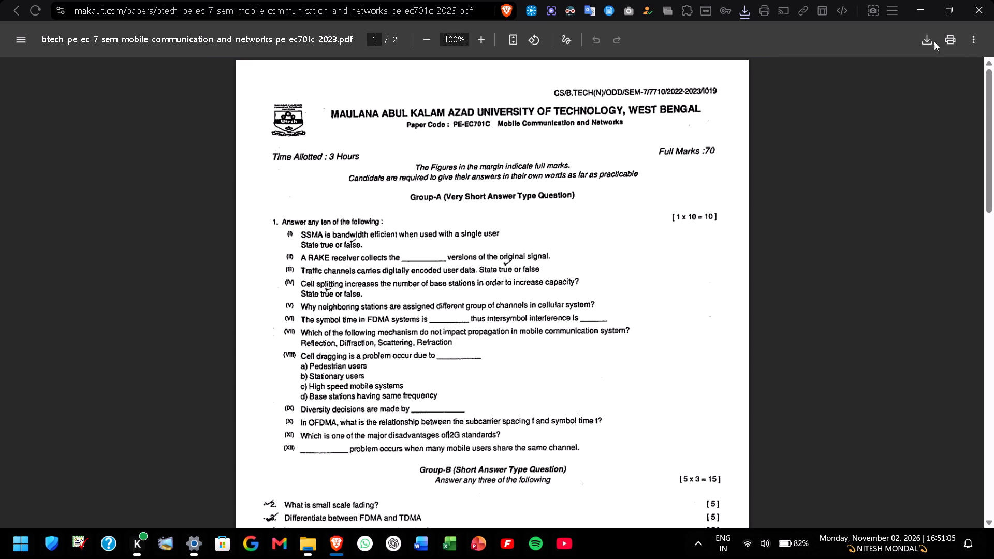
click(928, 41)
click(402, 287)
Return to the 7th semester list and examine the remaining entries from the 2023 papers down to the 2012 ones.
click(35, 55)
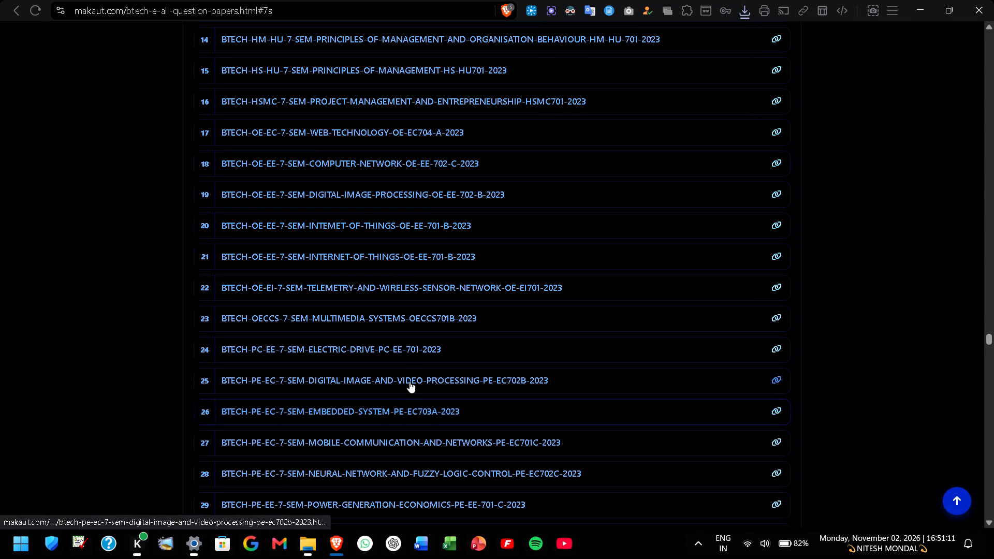
scroll(426, 438, down, 1)
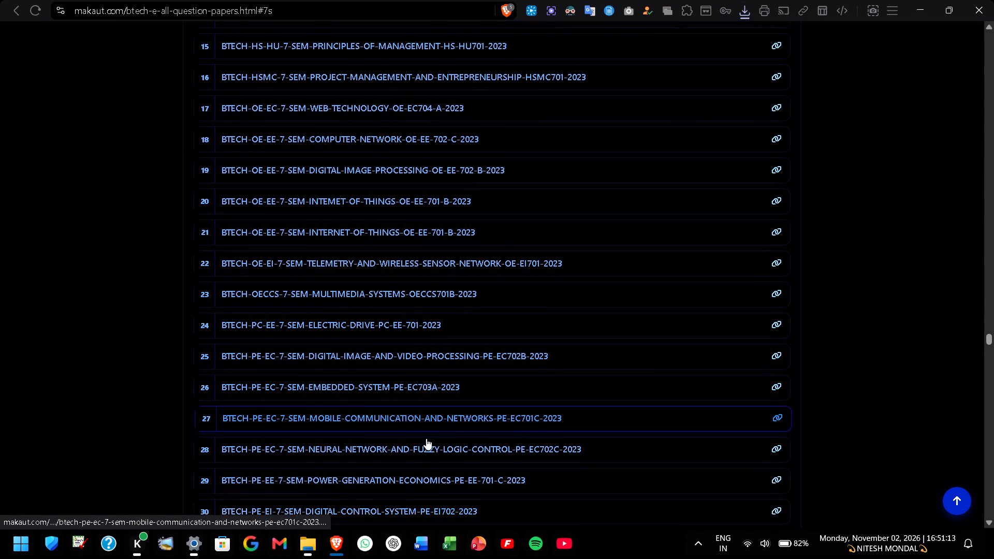
scroll(426, 438, down, 4)
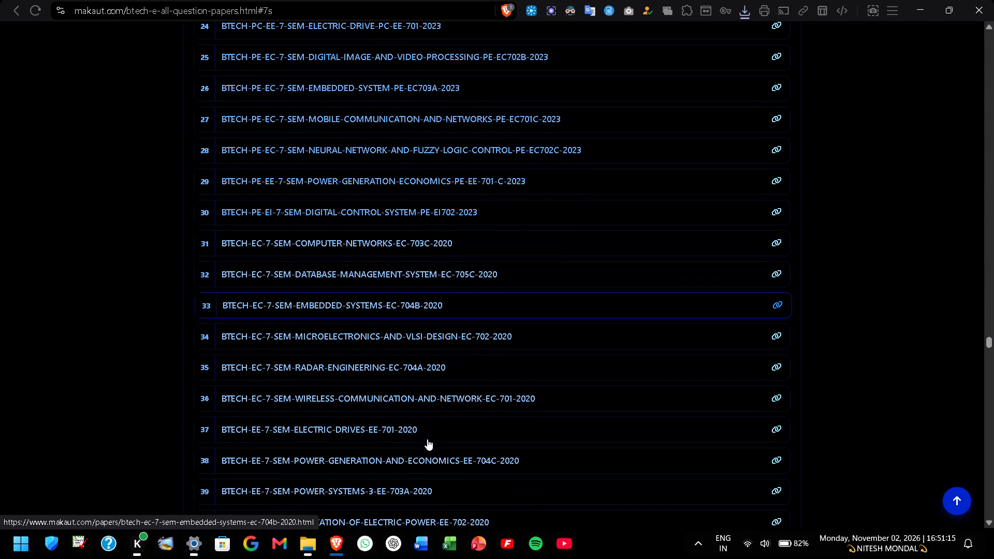
scroll(427, 439, down, 3)
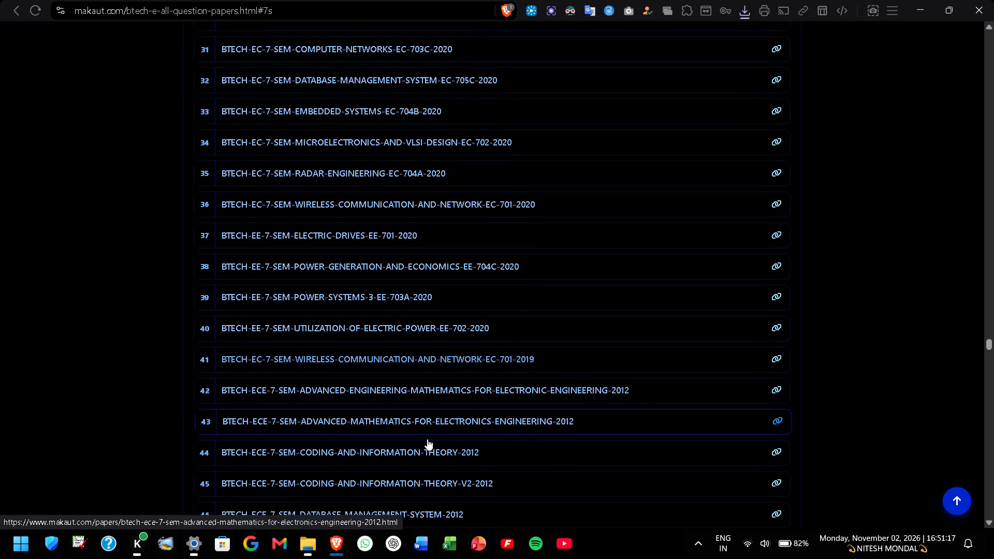
scroll(427, 439, down, 5)
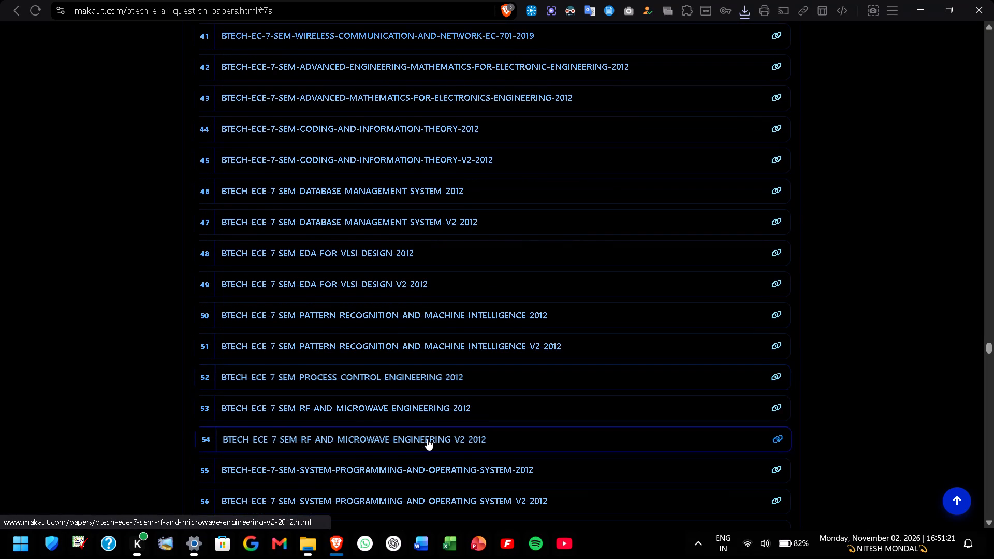
scroll(427, 439, down, 4)
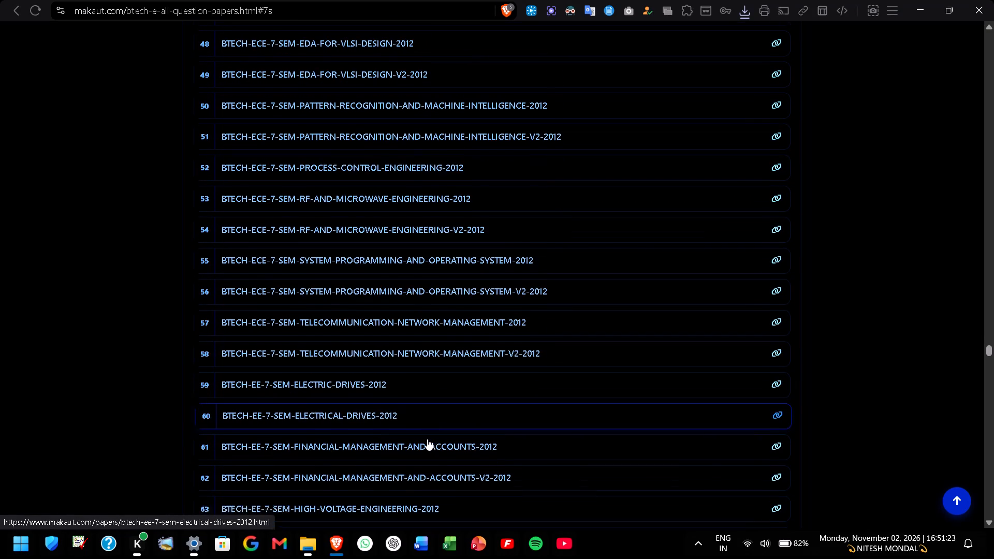
scroll(427, 439, down, 3)
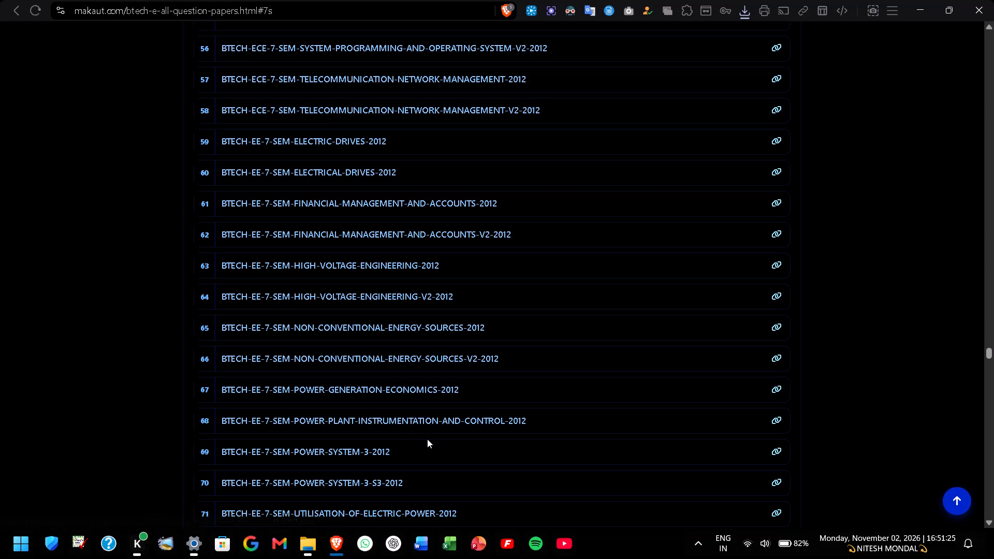
scroll(427, 439, down, 1)
Re-examine the B.Tech E-All 7th semester list from its first entries through the 2023 papers.
scroll(427, 439, up, 2)
scroll(427, 439, down, 1)
scroll(427, 439, up, 20)
scroll(427, 439, up, 1)
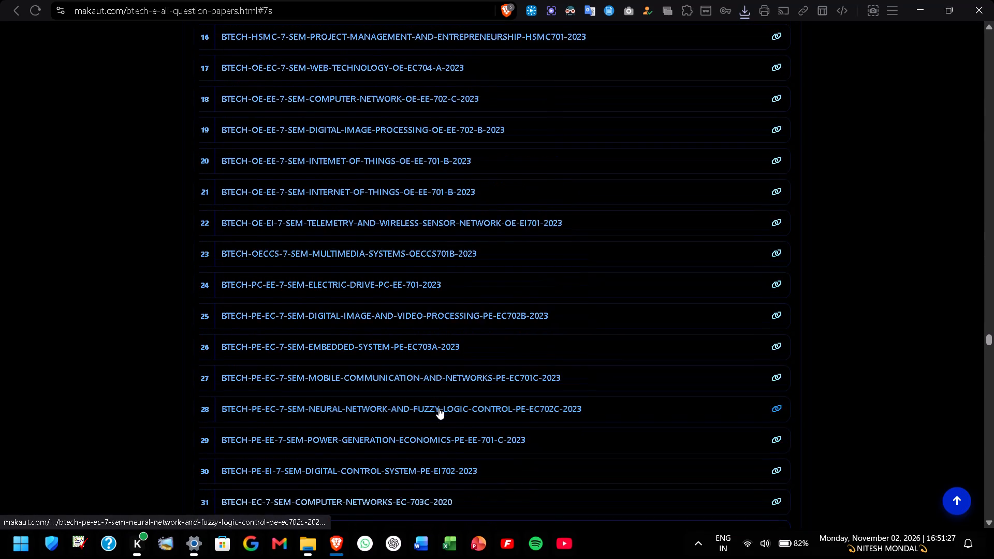
scroll(438, 408, up, 7)
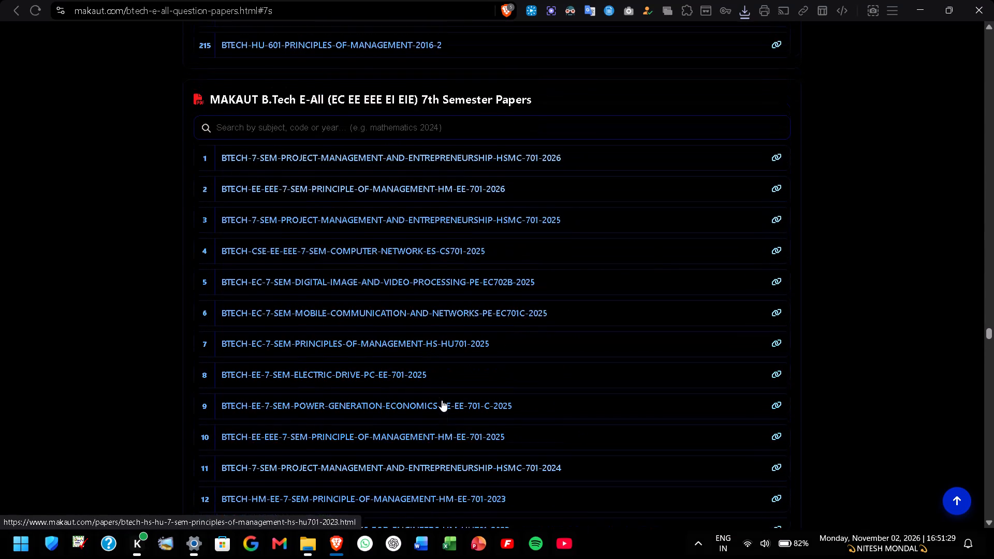
scroll(442, 400, up, 2)
scroll(442, 400, down, 3)
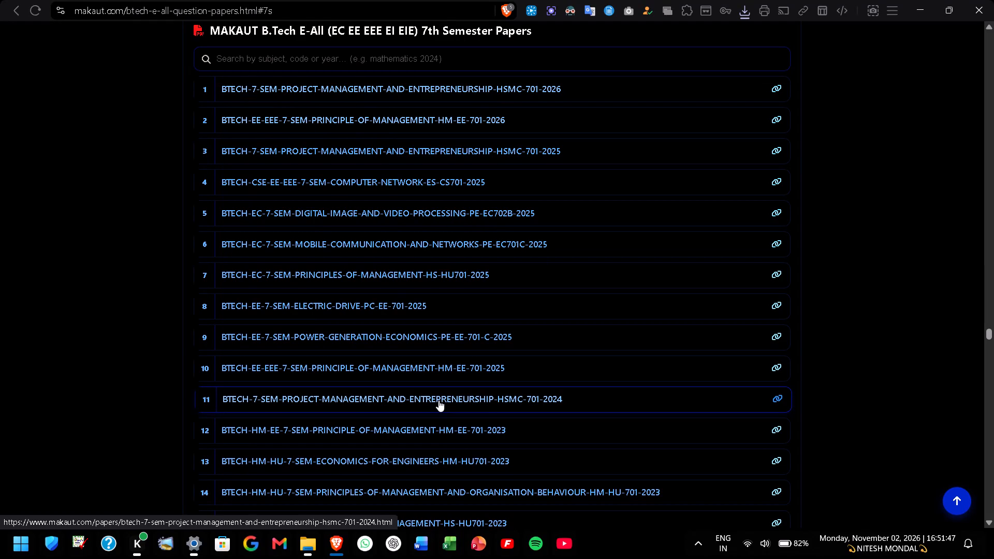
scroll(450, 240, down, 1)
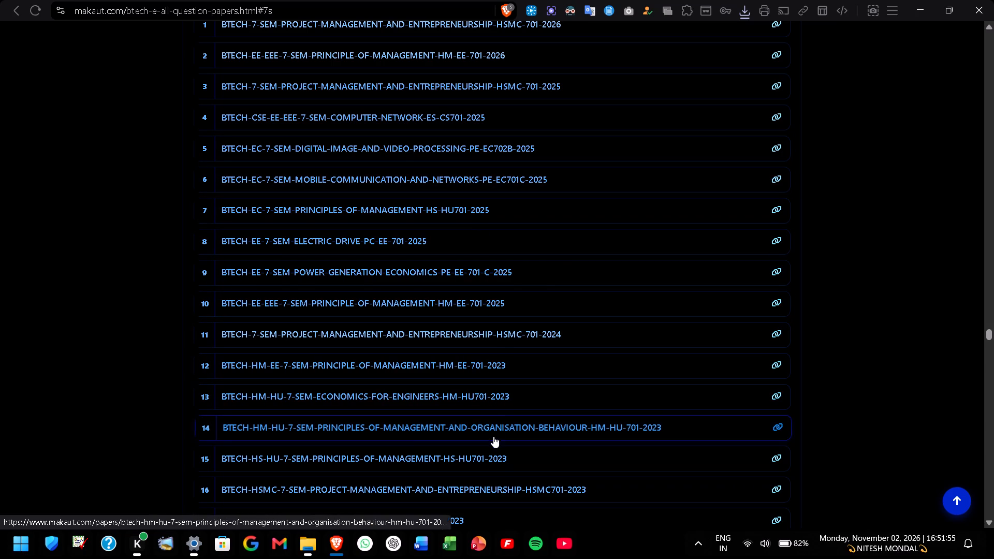
scroll(491, 463, down, 2)
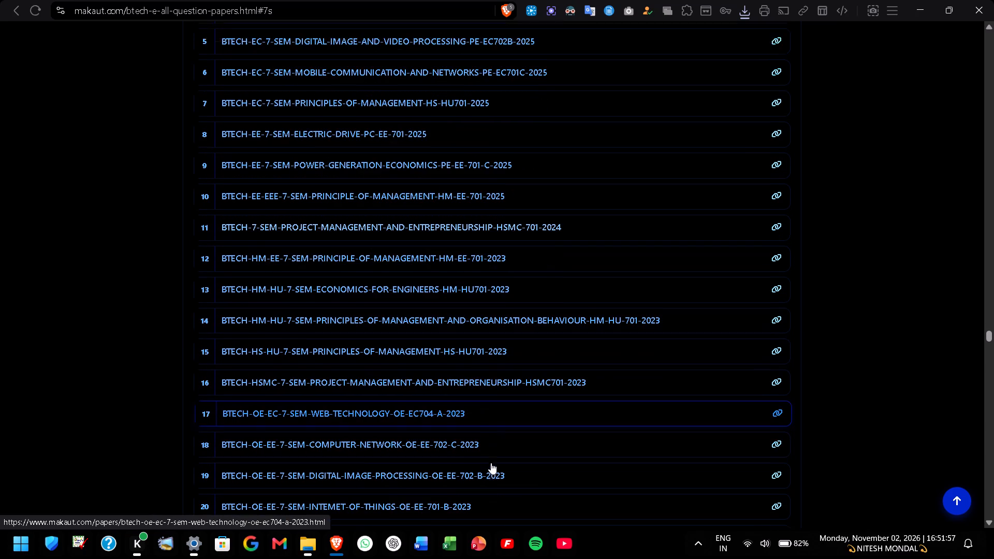
scroll(491, 463, down, 3)
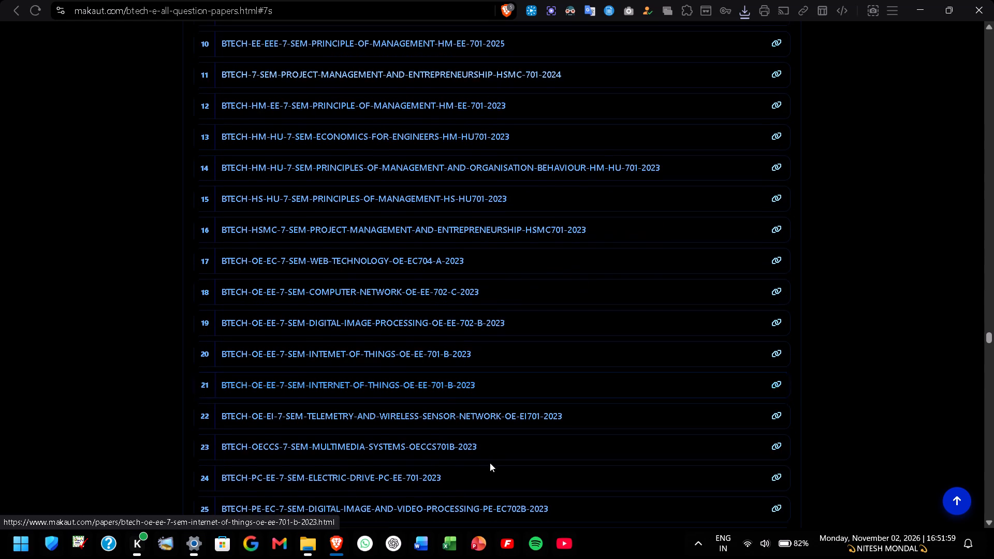
scroll(490, 463, down, 1)
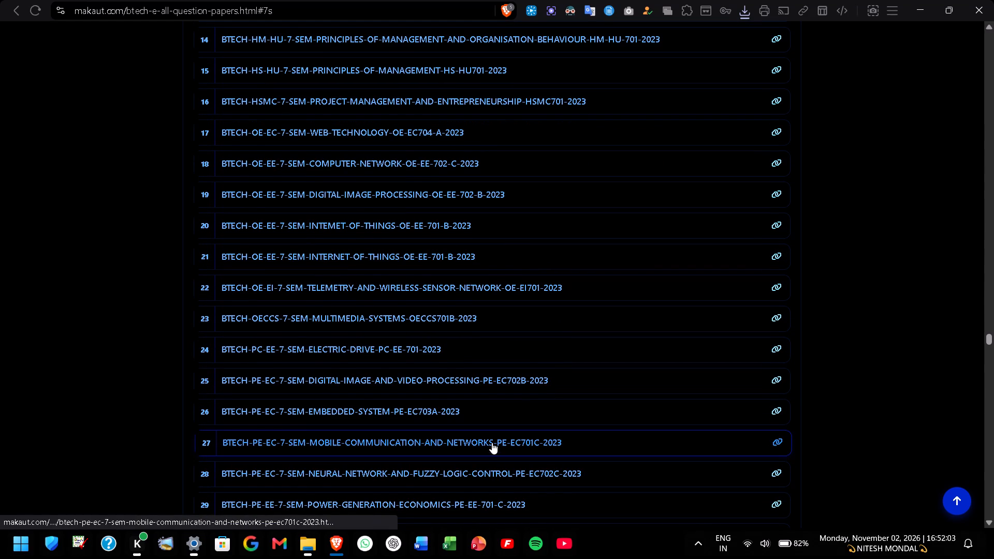
scroll(492, 443, down, 1)
scroll(492, 443, up, 6)
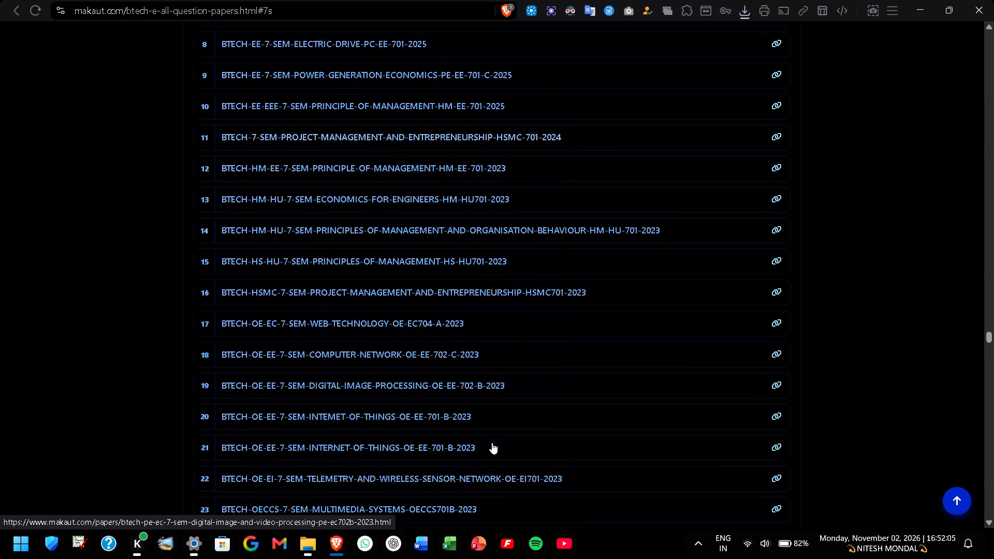
scroll(492, 443, up, 2)
scroll(423, 357, up, 8)
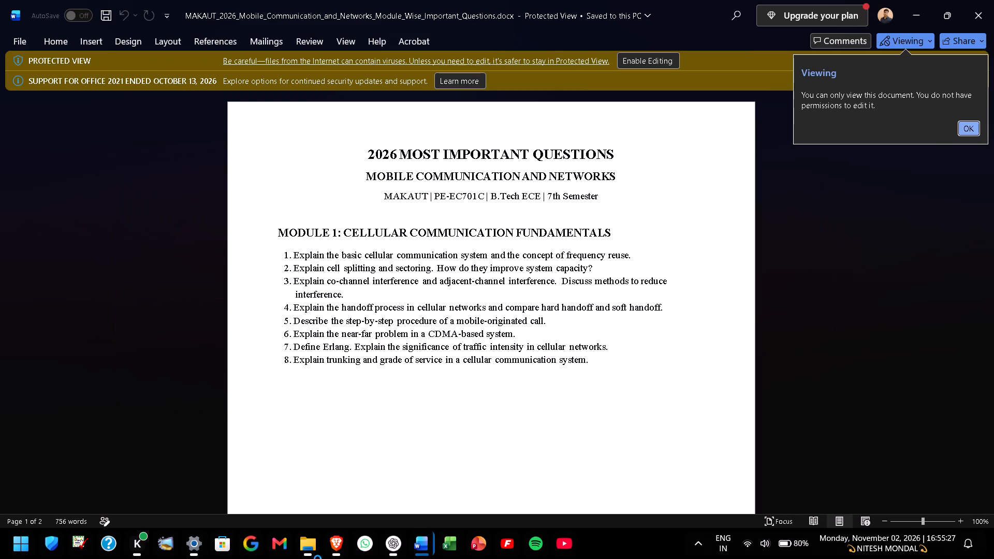
click(670, 56)
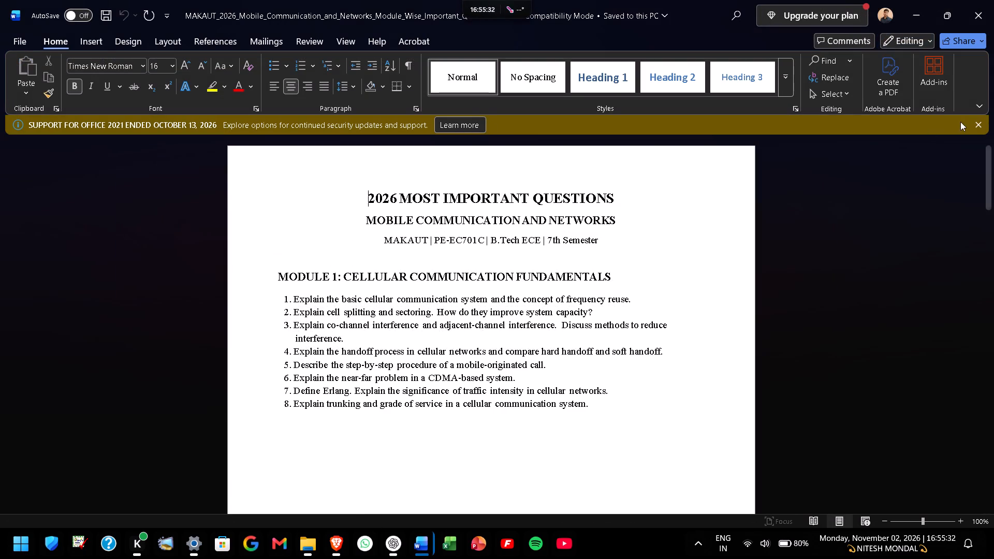
click(978, 120)
Replace the numbering of the Module 1 questions with four-diamond (❖) bullets.
scroll(487, 239, down, 9)
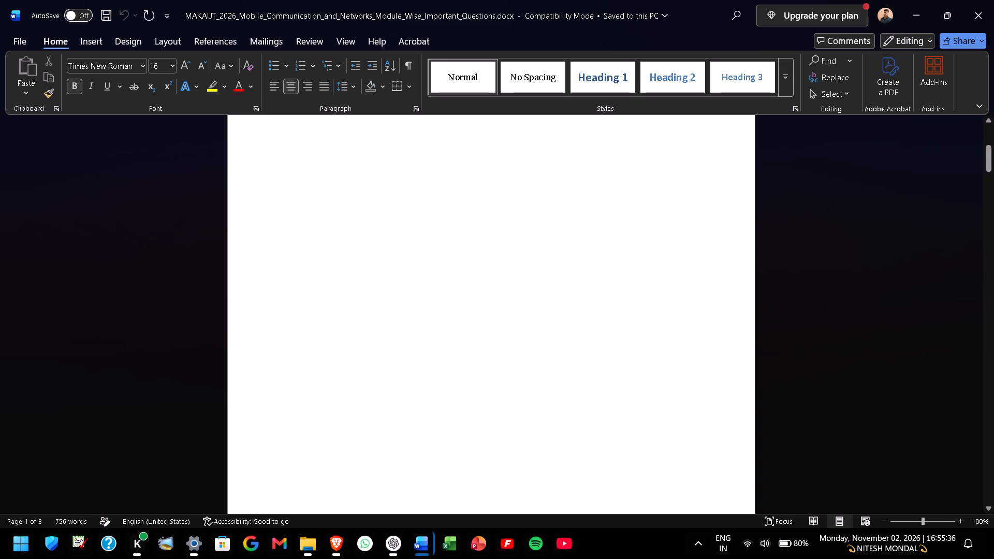
scroll(415, 259, down, 4)
scroll(415, 259, up, 3)
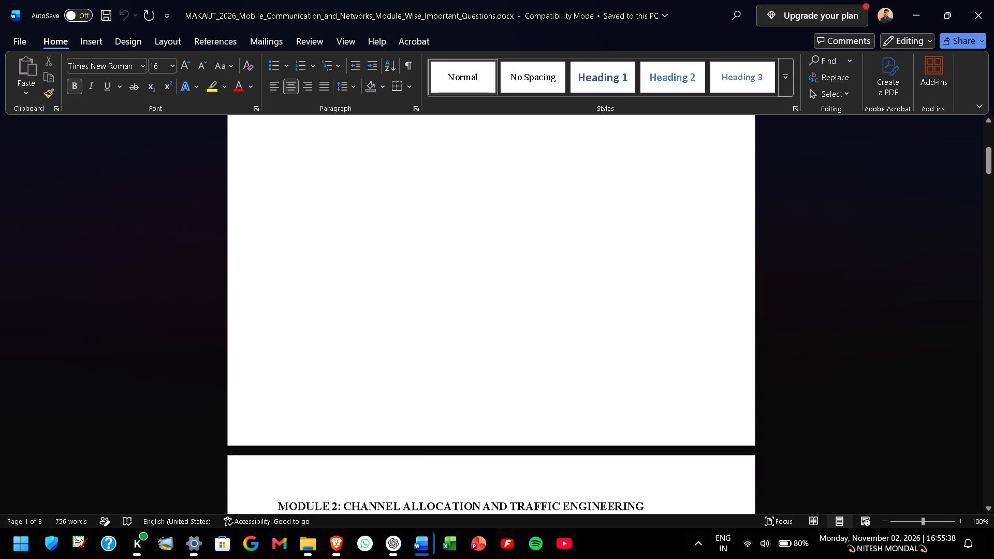
scroll(415, 258, up, 11)
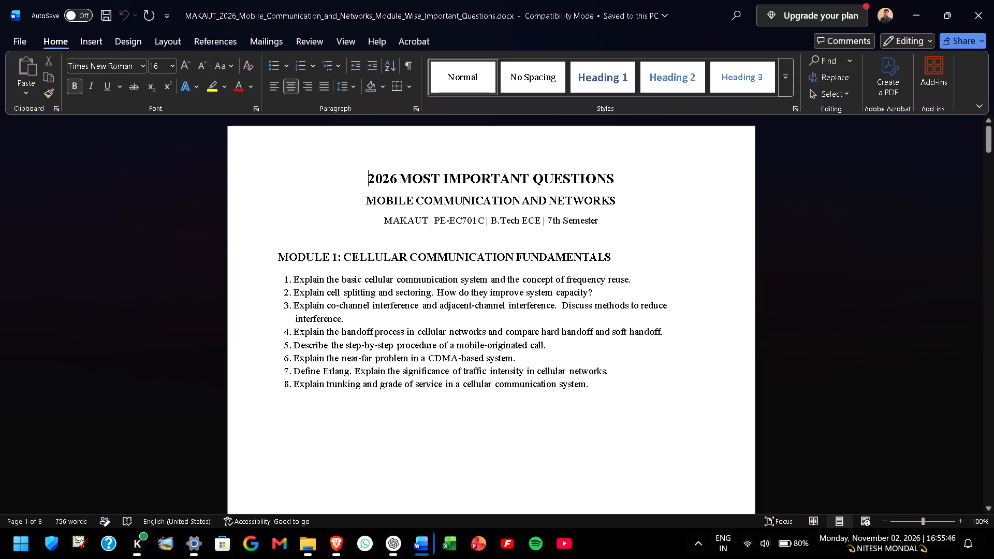
drag(591, 386, 483, 356)
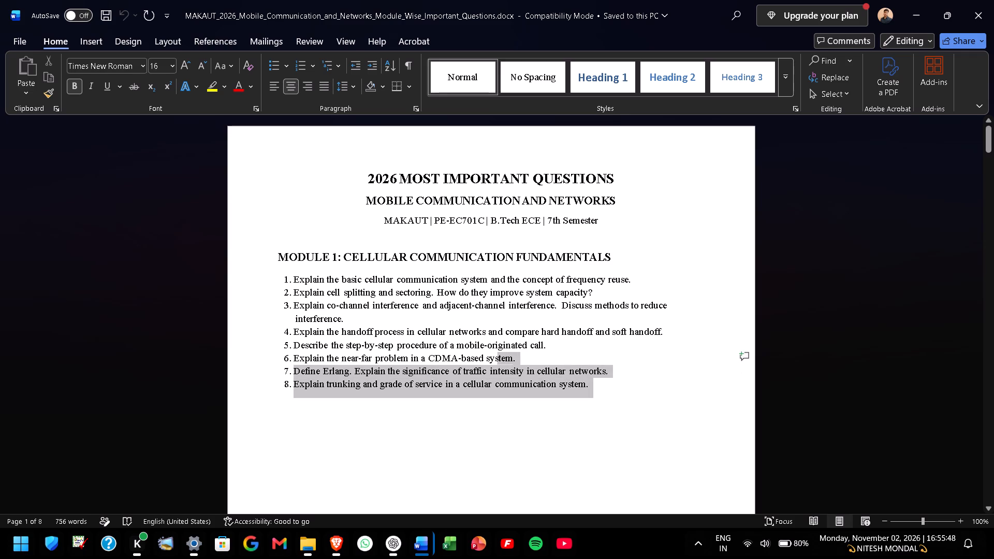
drag(483, 356, 291, 281)
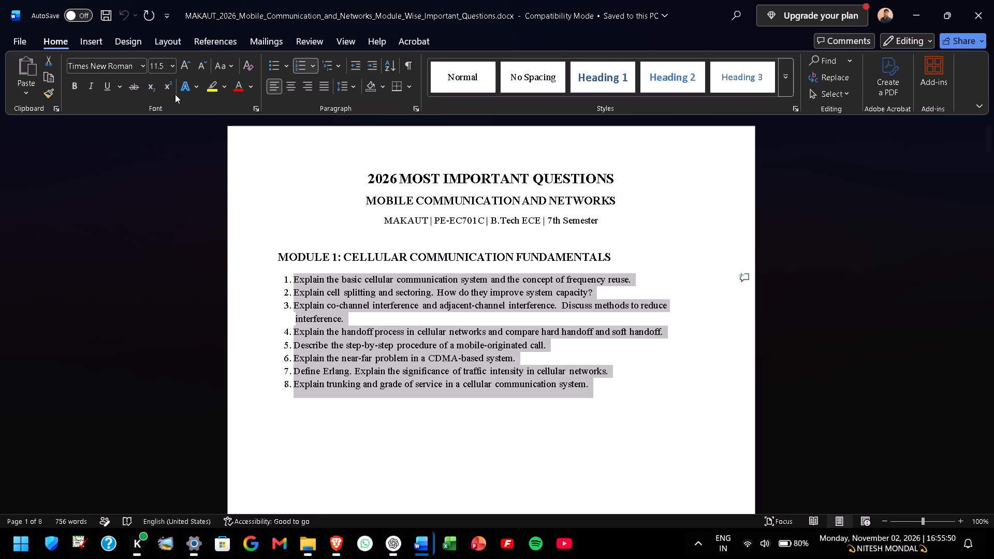
click(276, 63)
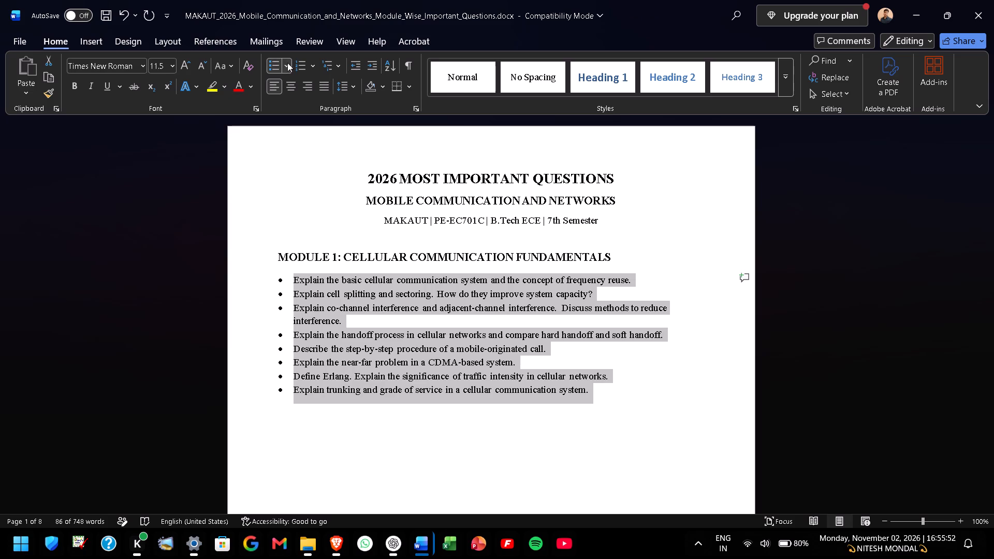
click(287, 63)
click(443, 164)
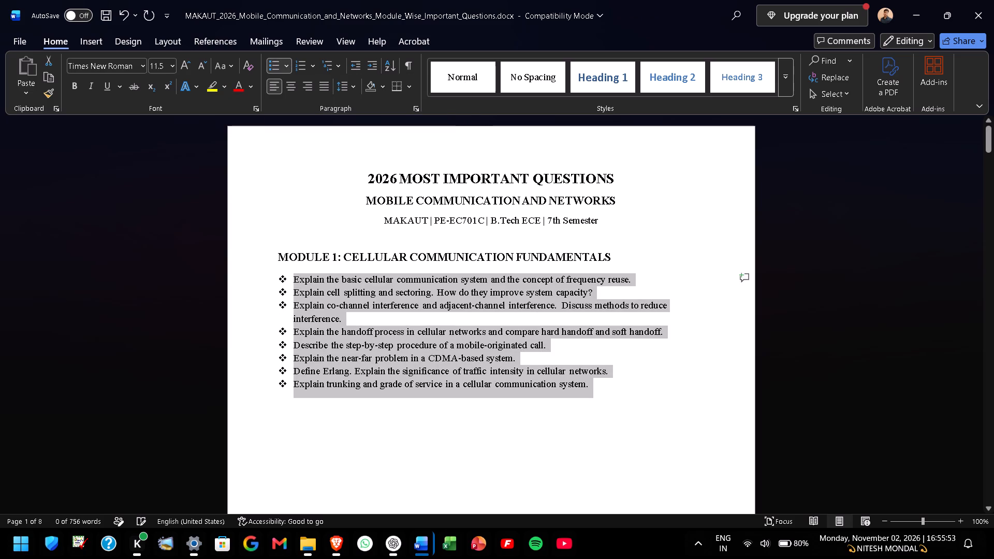
click(372, 427)
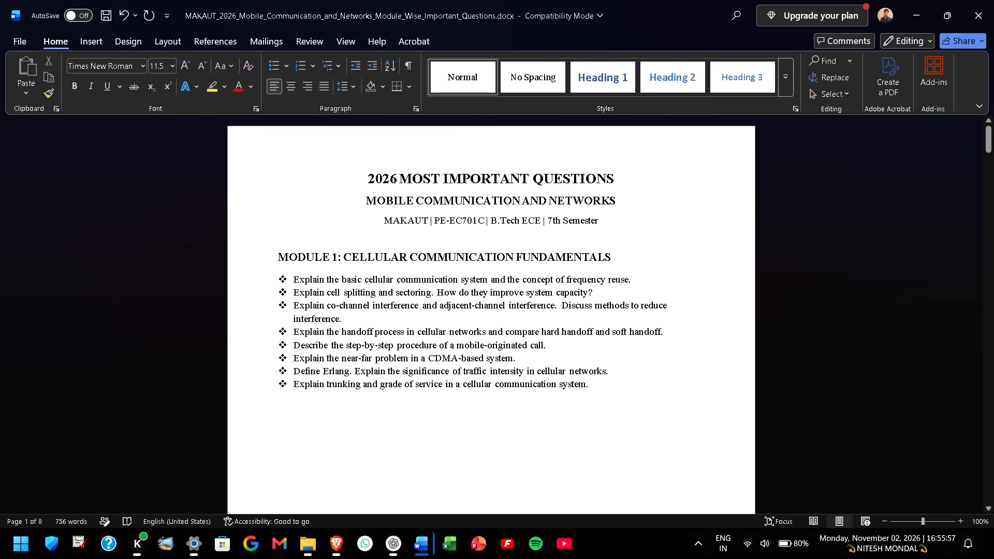
Pull the Module 2 heading up to the page of Module 1, leaving one unbulleted blank line between the modules.
scroll(373, 425, down, 16)
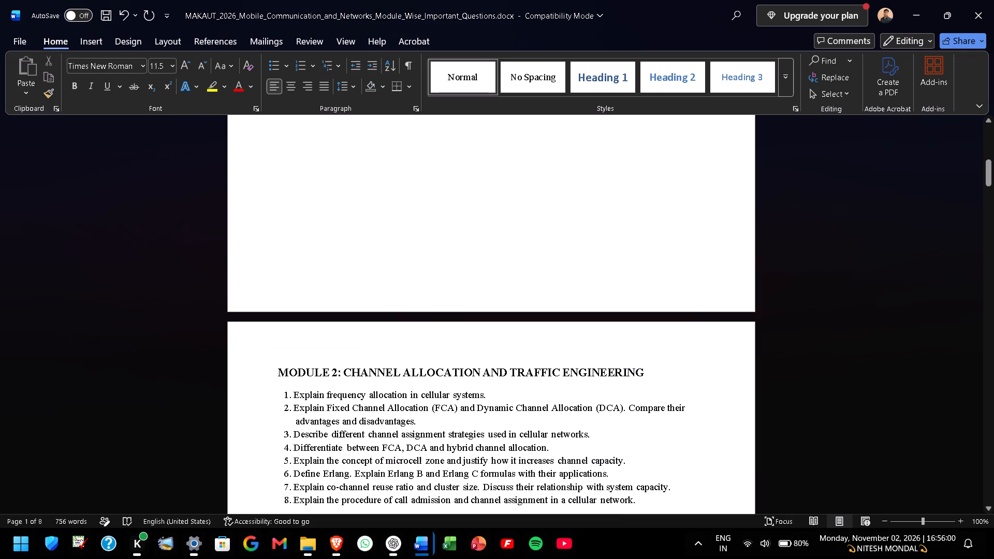
click(279, 367)
key(BackSpace)
key(BackSpace)
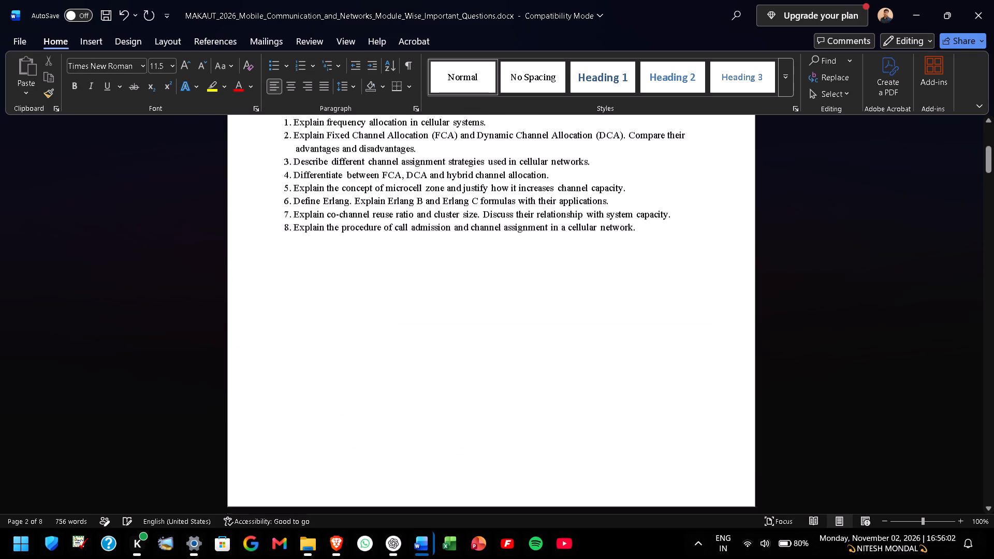
scroll(374, 352, up, 4)
click(603, 239)
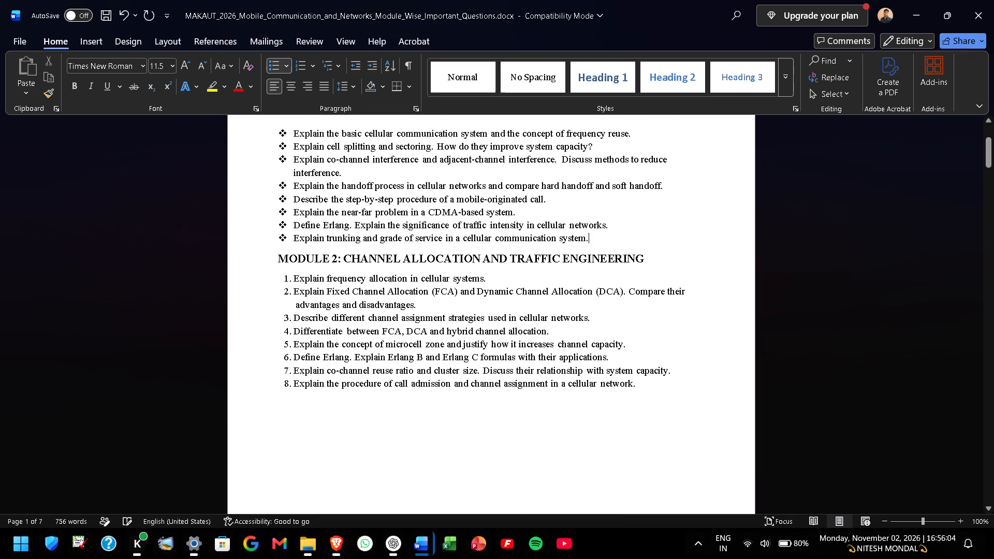
key(Return)
key(BackSpace)
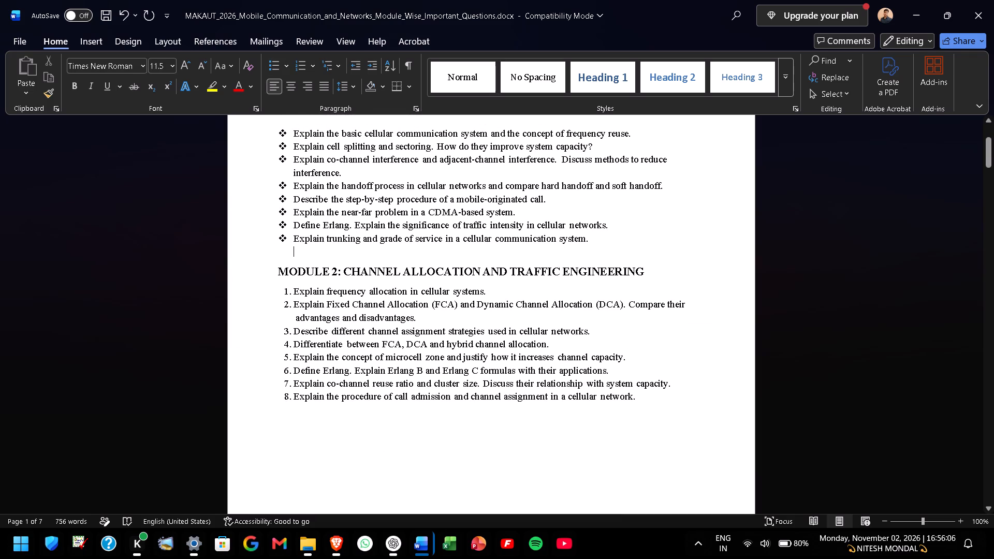
Replace the numbering of the Module 2 questions with the same four-diamond bullets.
drag(638, 396, 291, 292)
click(275, 66)
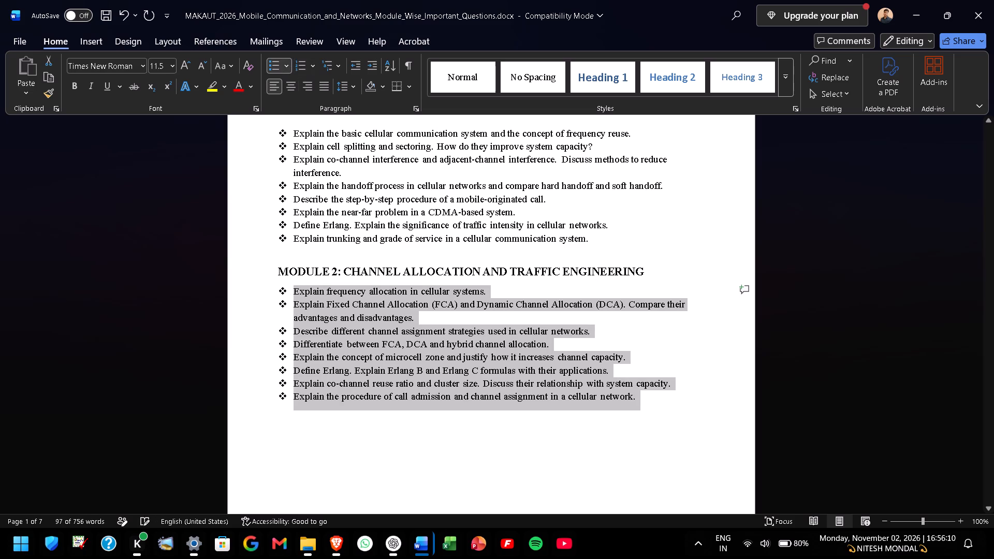
click(792, 268)
Pull the Module 3 heading up directly after the Module 2 questions, leaving one unbulleted blank line between them.
scroll(792, 270, down, 8)
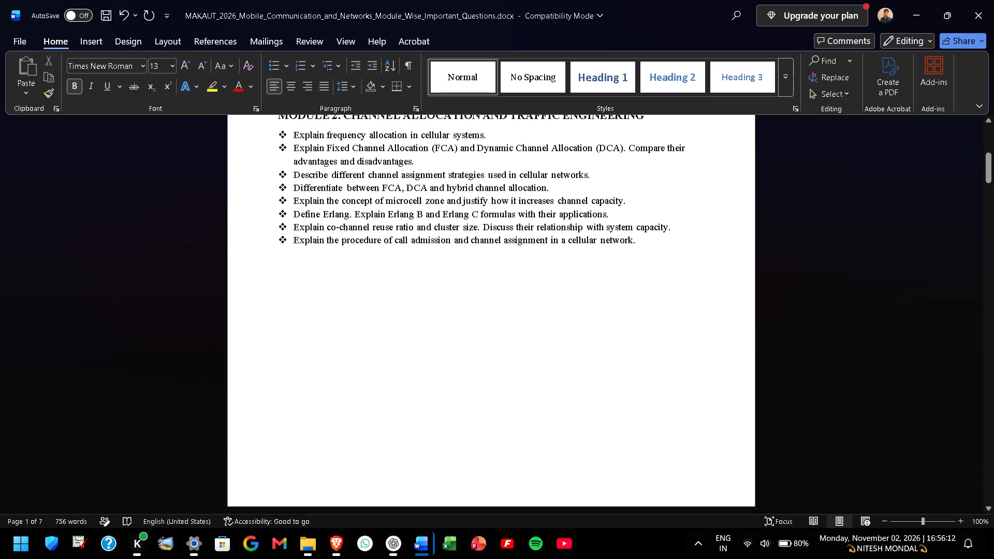
scroll(792, 270, down, 4)
click(276, 355)
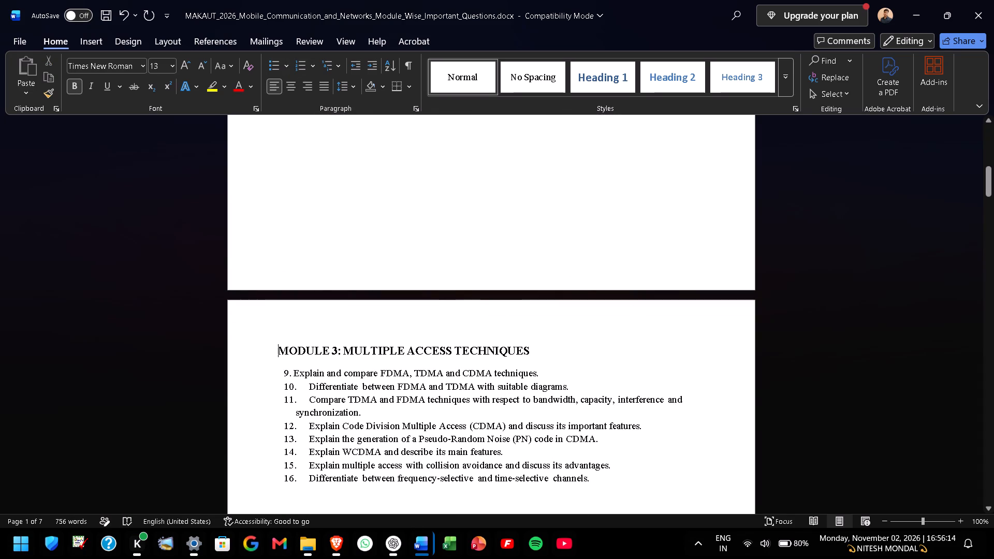
key(BackSpace)
key(BackSpace)
scroll(605, 301, up, 2)
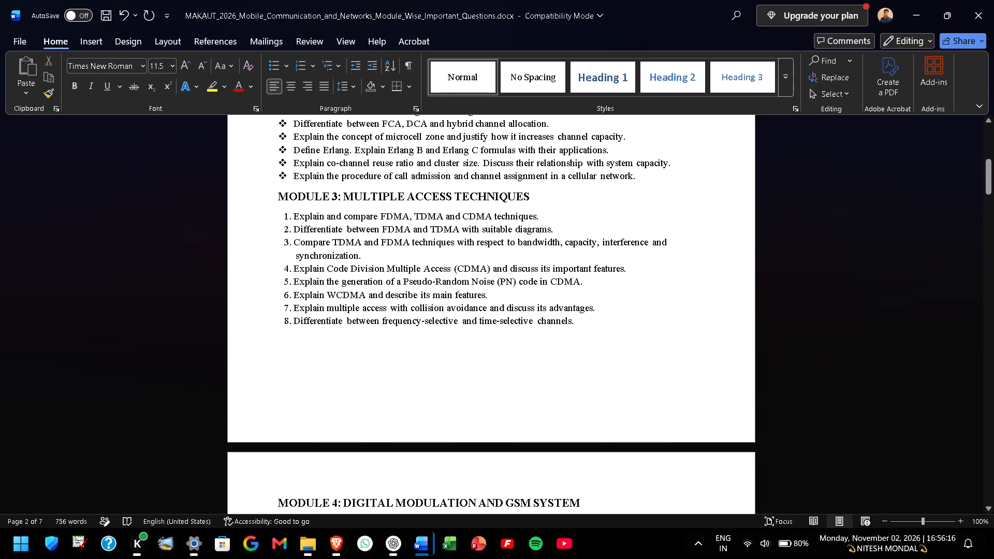
click(644, 175)
key(BackSpace)
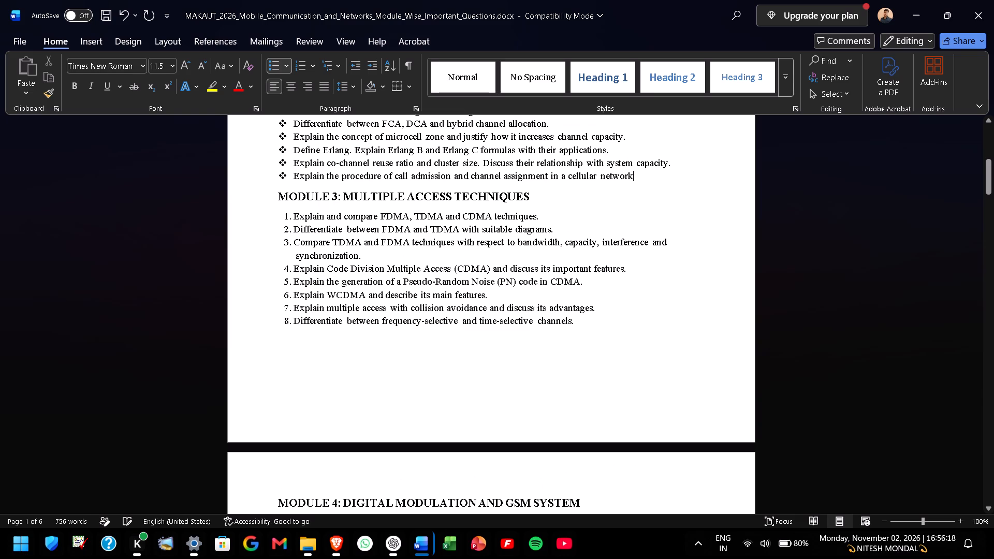
key(period)
key(Return)
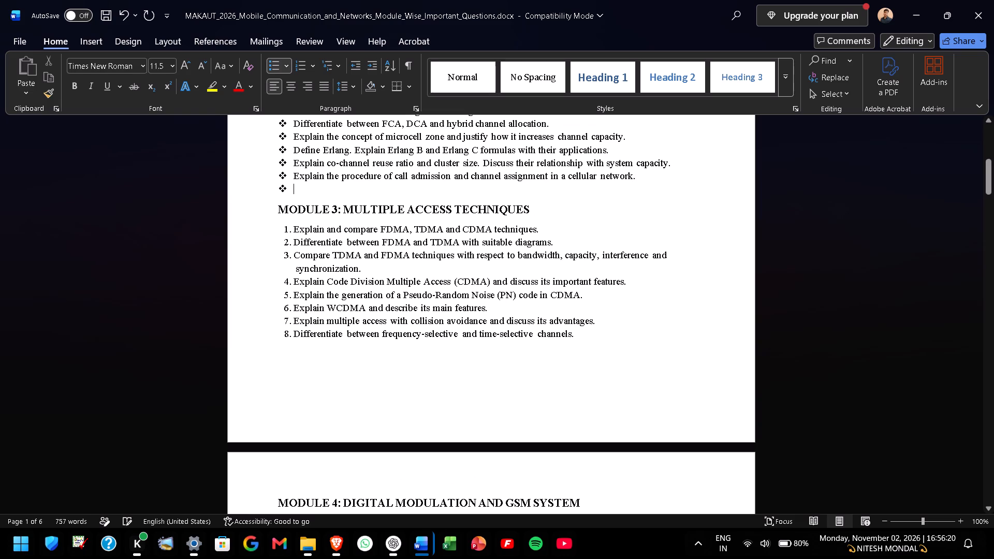
key(BackSpace)
Replace the numbering of the Module 3 questions with the four-diamond bullets.
drag(585, 338, 292, 228)
click(276, 70)
click(851, 310)
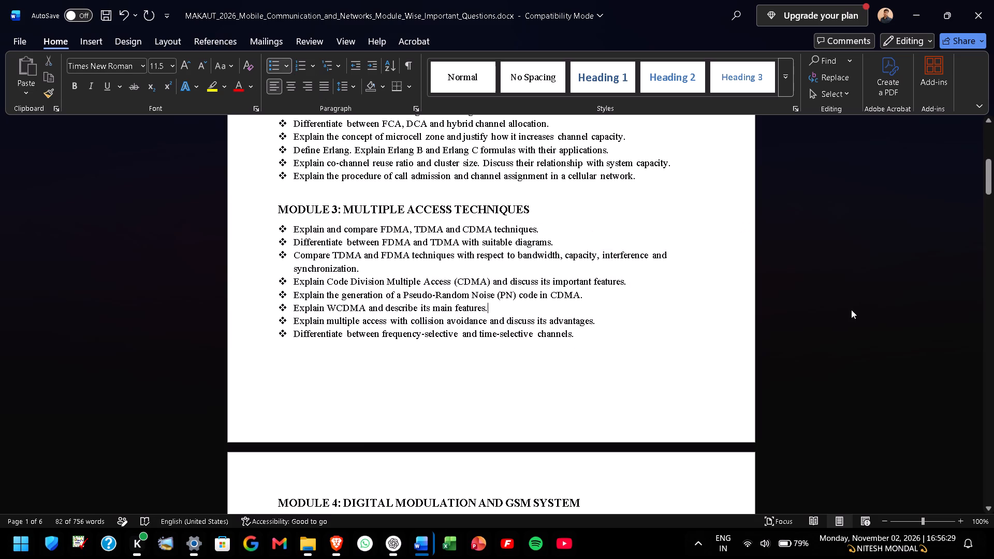
Replace the numbering of the Module 4 Digital Modulation and GSM System questions with the four-diamond bullets.
scroll(851, 310, up, 11)
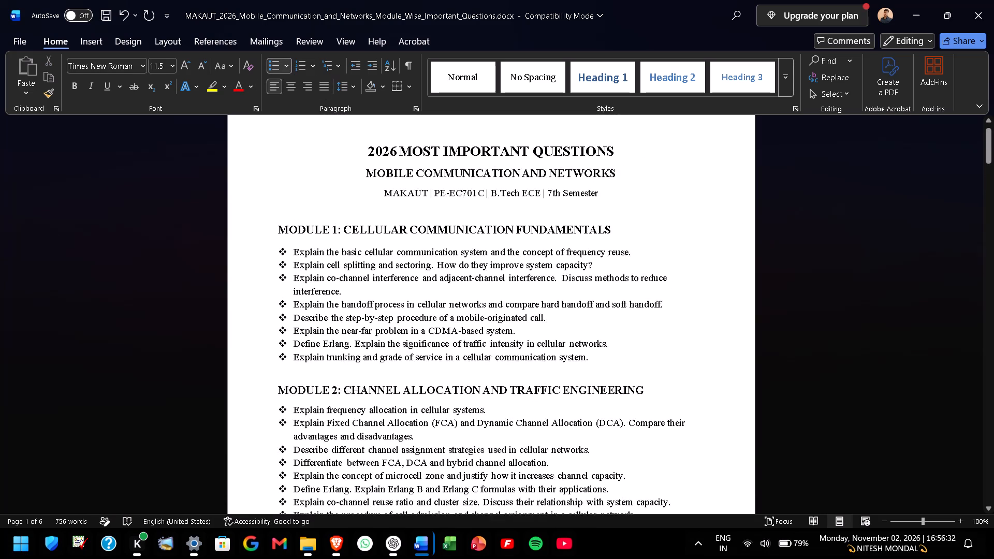
scroll(859, 313, down, 18)
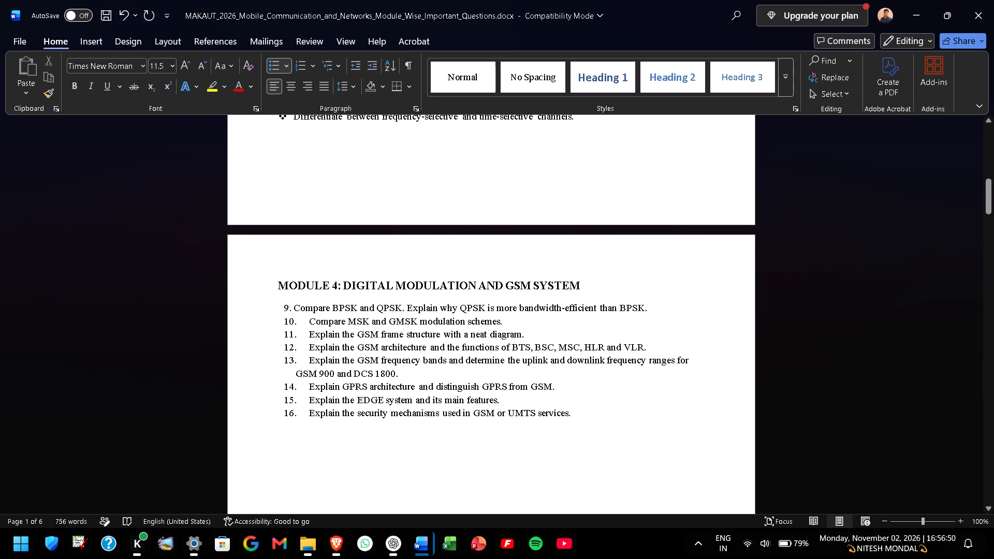
drag(575, 418, 326, 329)
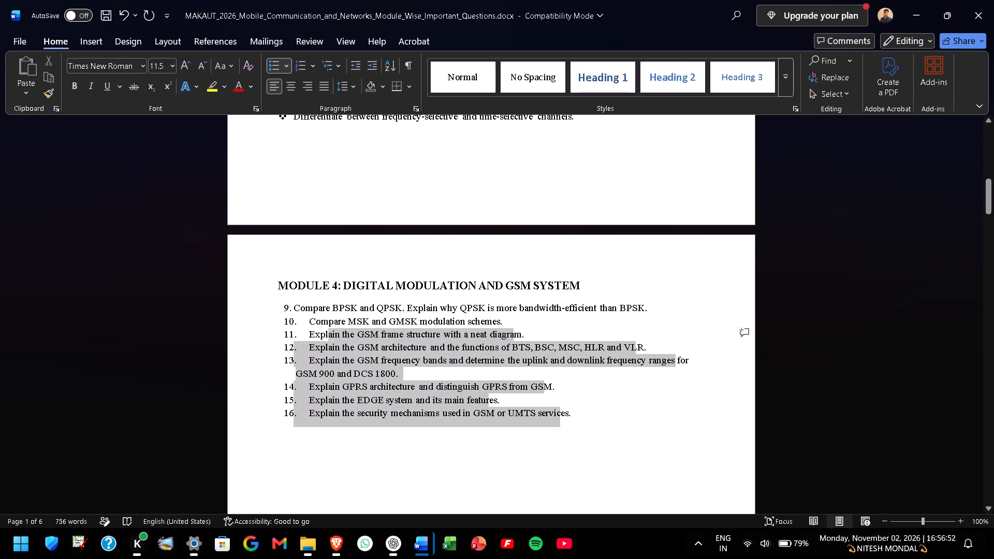
drag(326, 329, 291, 308)
click(269, 65)
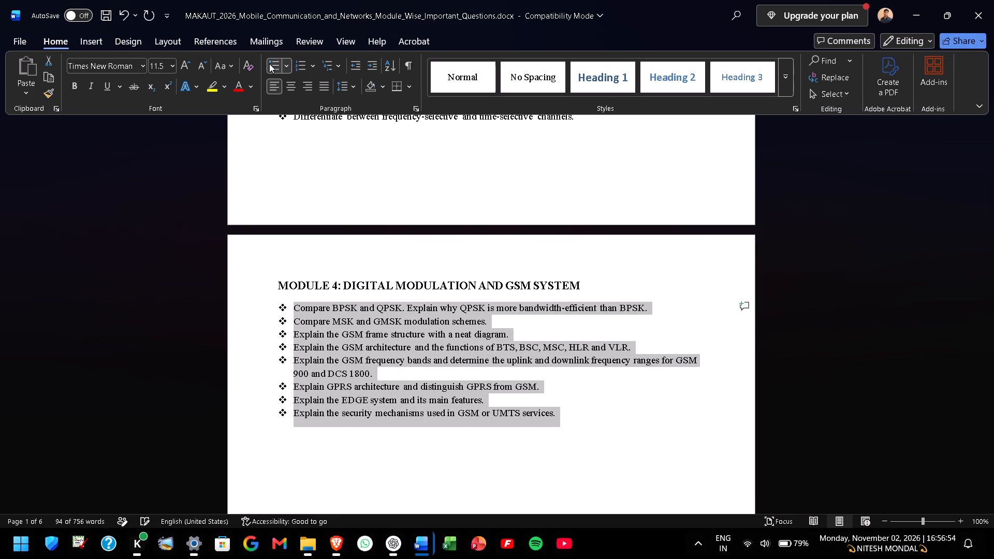
click(841, 322)
scroll(841, 323, down, 4)
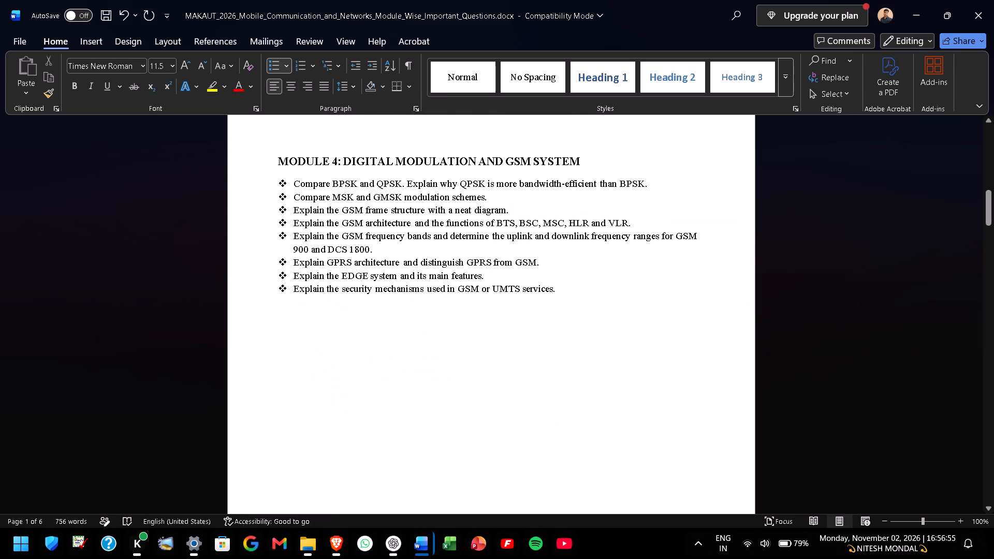
scroll(577, 371, down, 4)
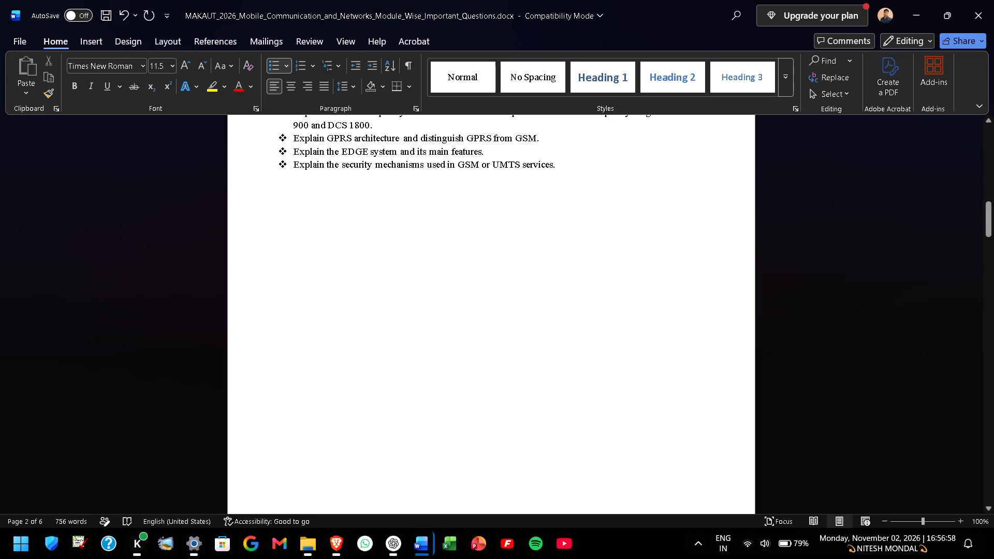
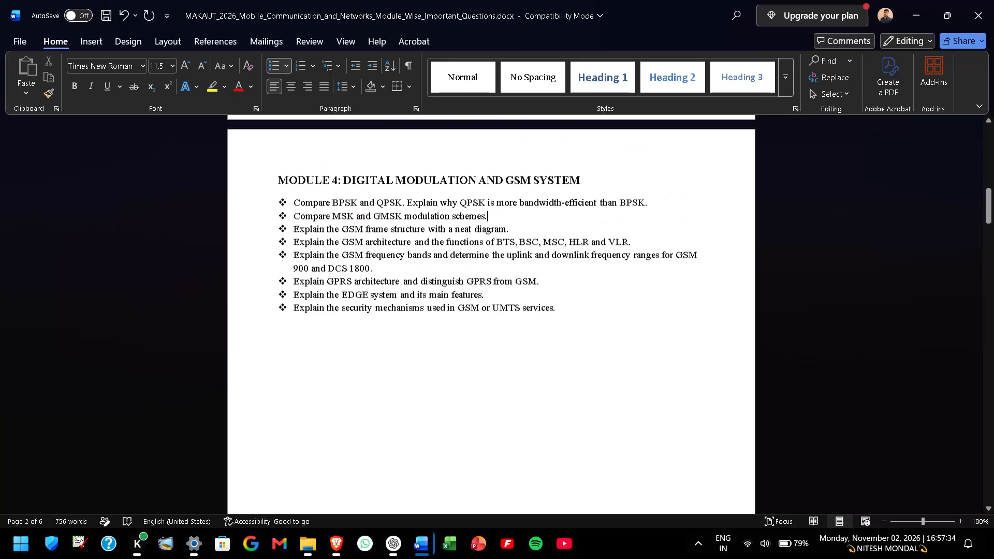
Pull the Module 5 heading up directly after the Module 4 questions, leaving one unbulleted blank line between them.
scroll(435, 259, down, 6)
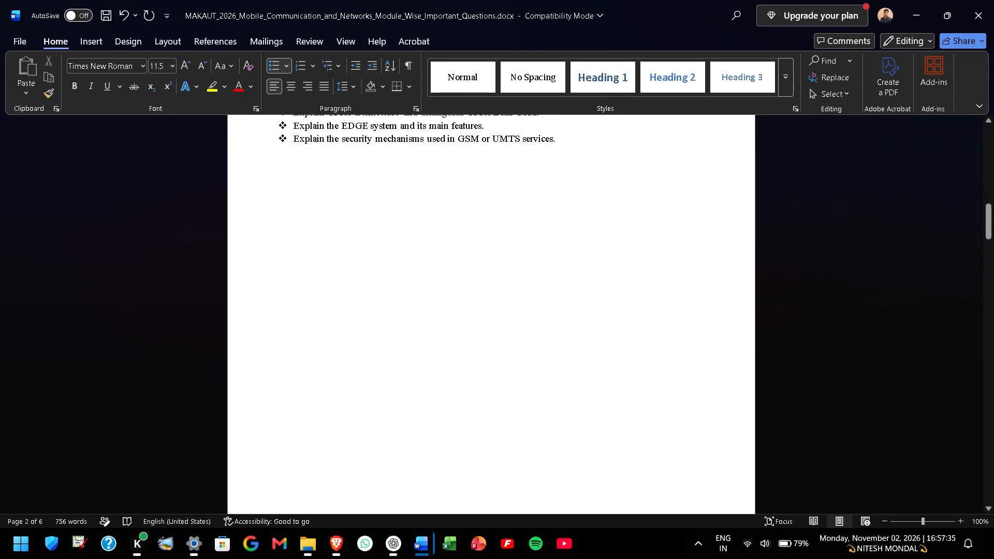
scroll(435, 259, down, 14)
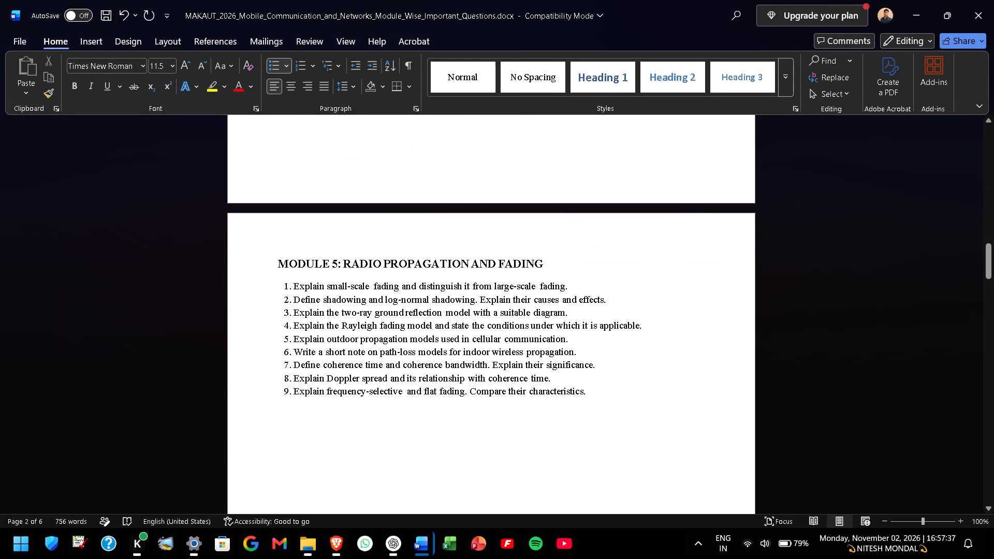
click(278, 262)
key(BackSpace)
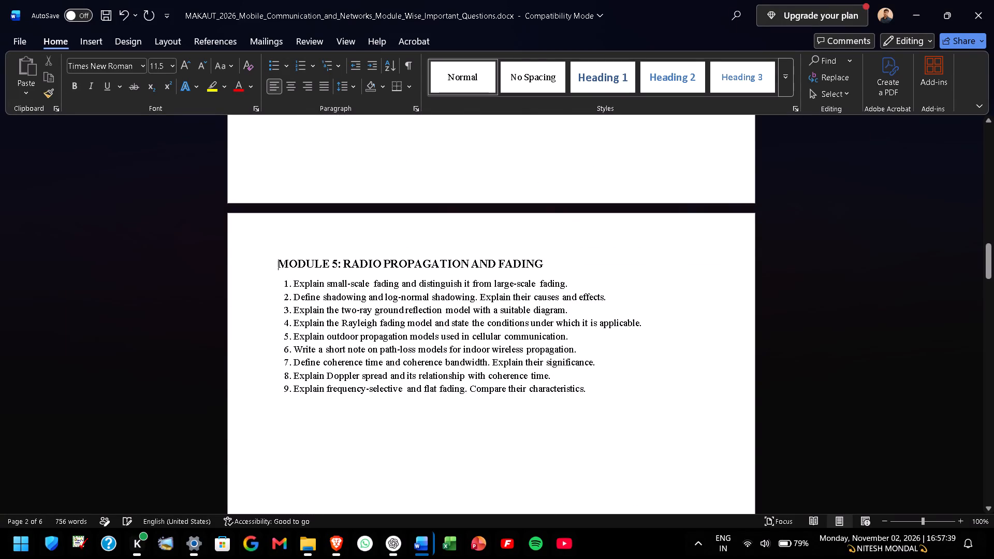
key(BackSpace)
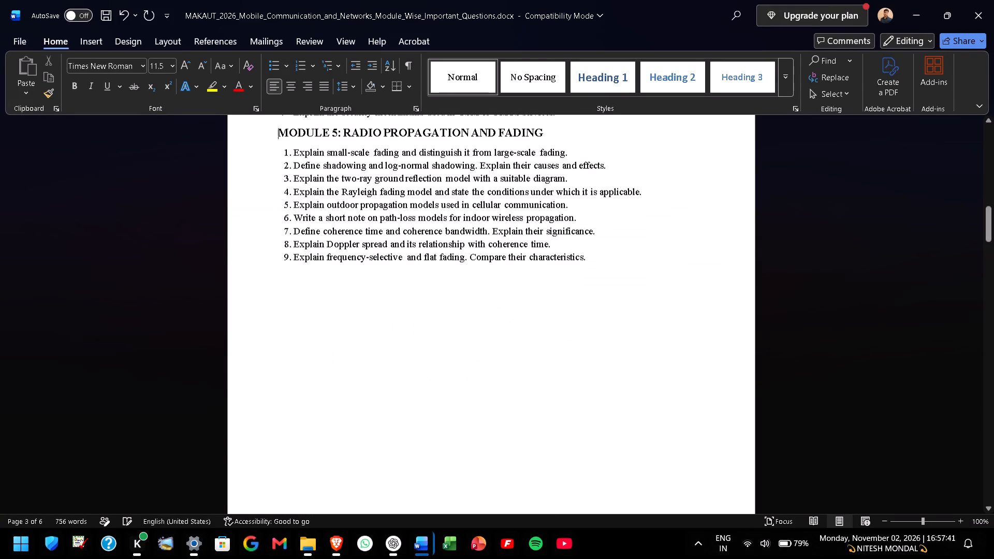
scroll(486, 294, up, 4)
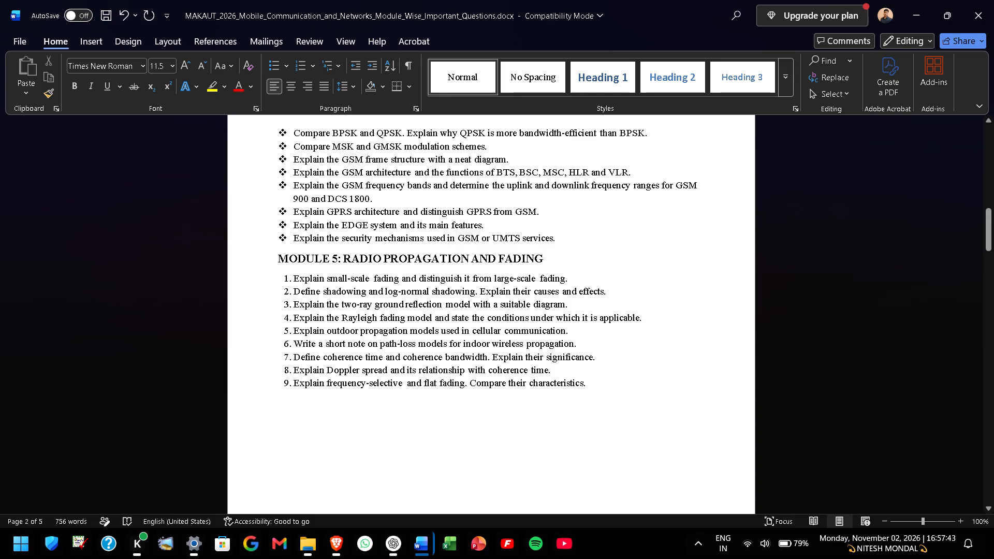
click(572, 237)
key(Return)
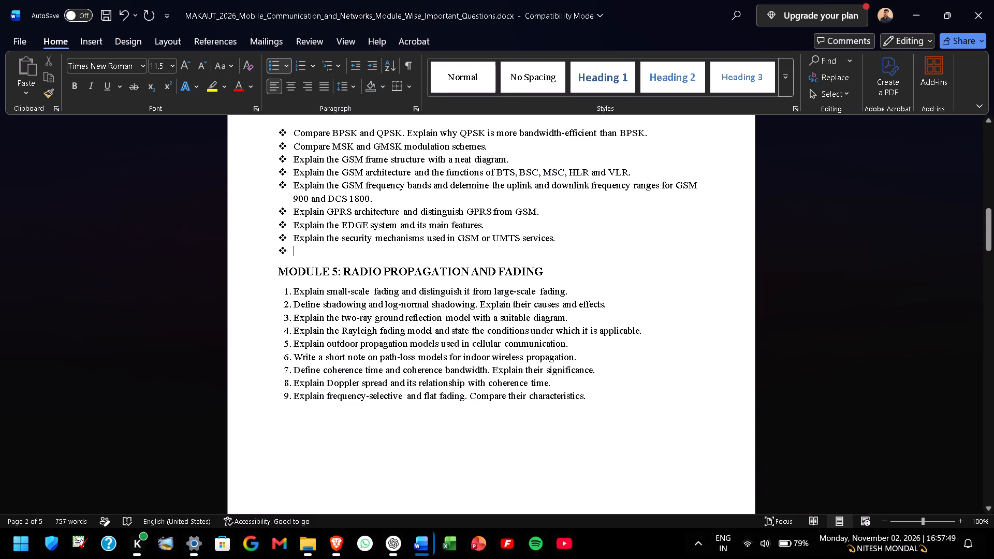
click(432, 329)
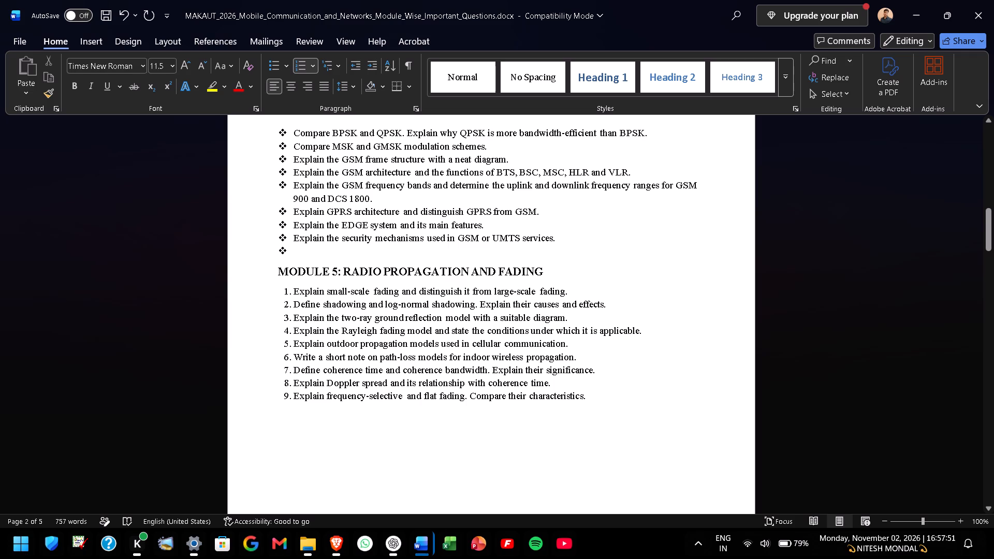
click(314, 257)
key(BackSpace)
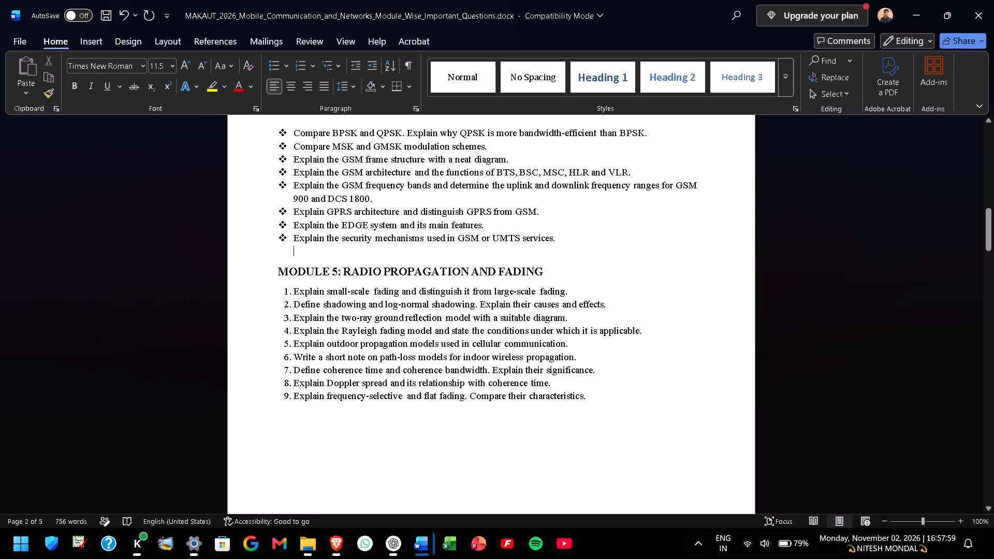
Replace the numbering of all Module 5 Radio Propagation and Fading questions with the four-diamond bullets.
drag(615, 406, 301, 304)
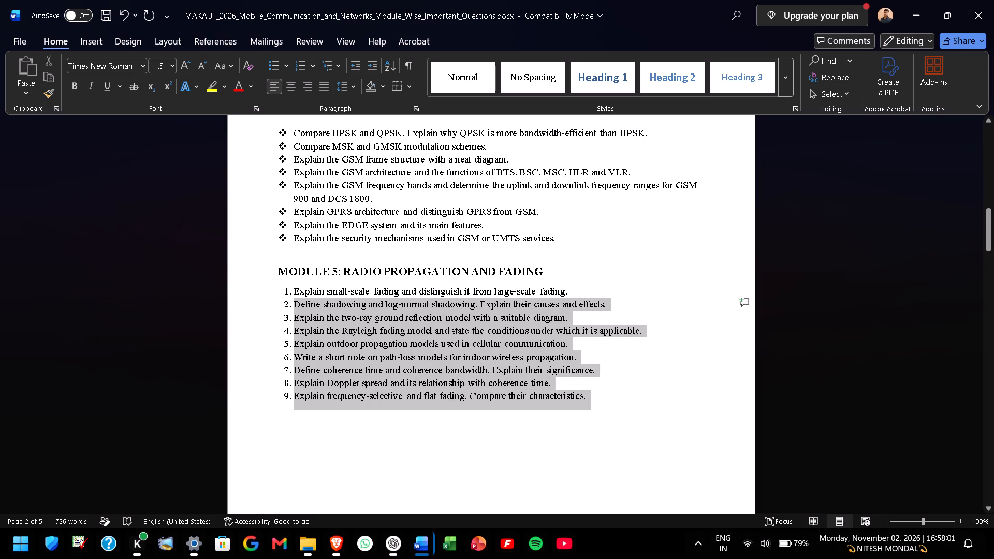
drag(301, 304, 295, 290)
click(276, 68)
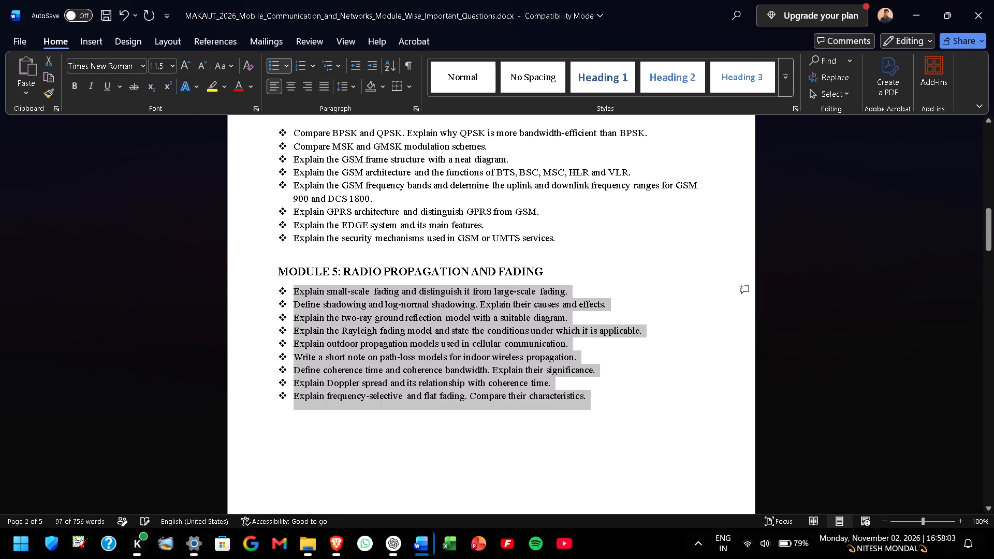
click(824, 286)
Pull the Module 6 heading up directly after the Module 5 questions, leaving one unbulleted blank line between them.
scroll(824, 286, down, 14)
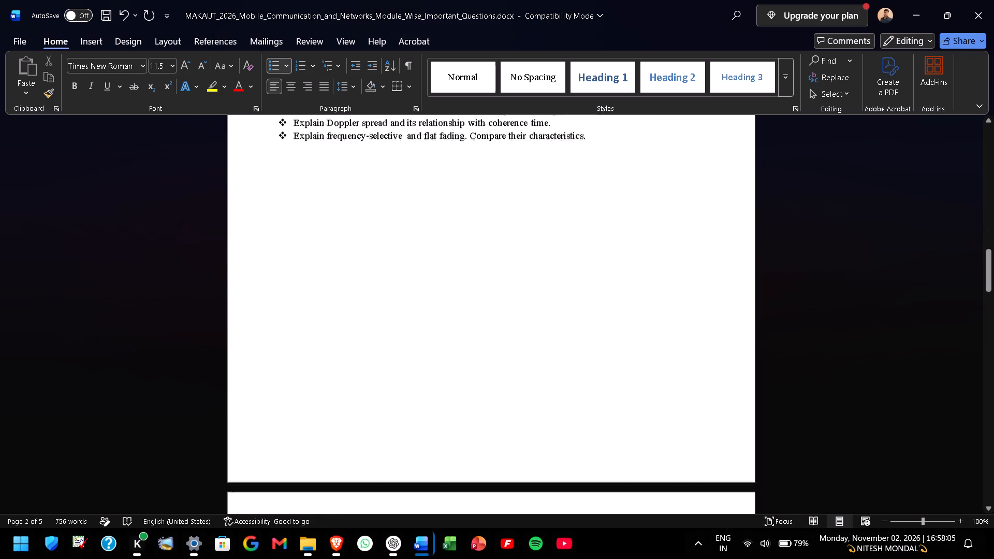
scroll(824, 286, down, 1)
click(281, 335)
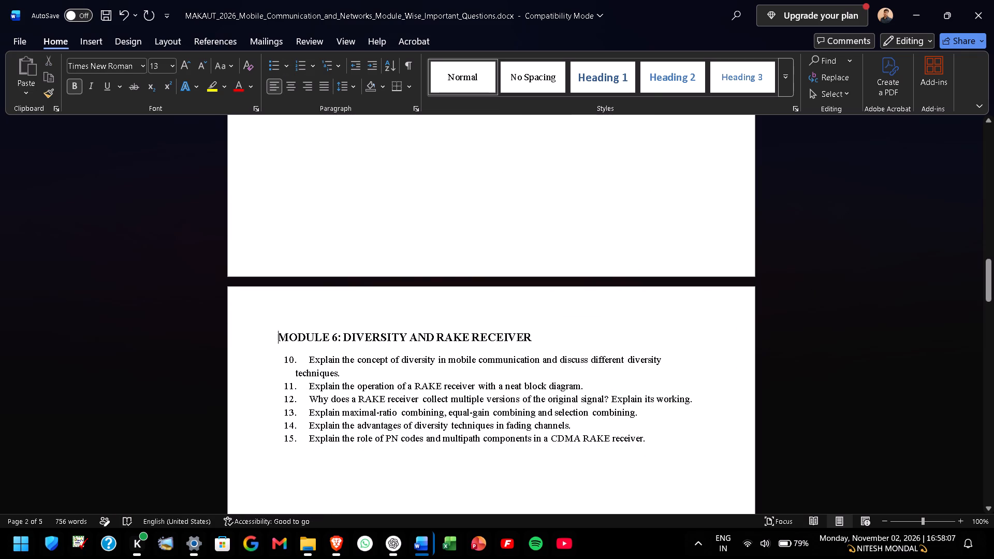
key(BackSpace)
scroll(467, 305, up, 2)
key(BackSpace)
scroll(528, 313, up, 1)
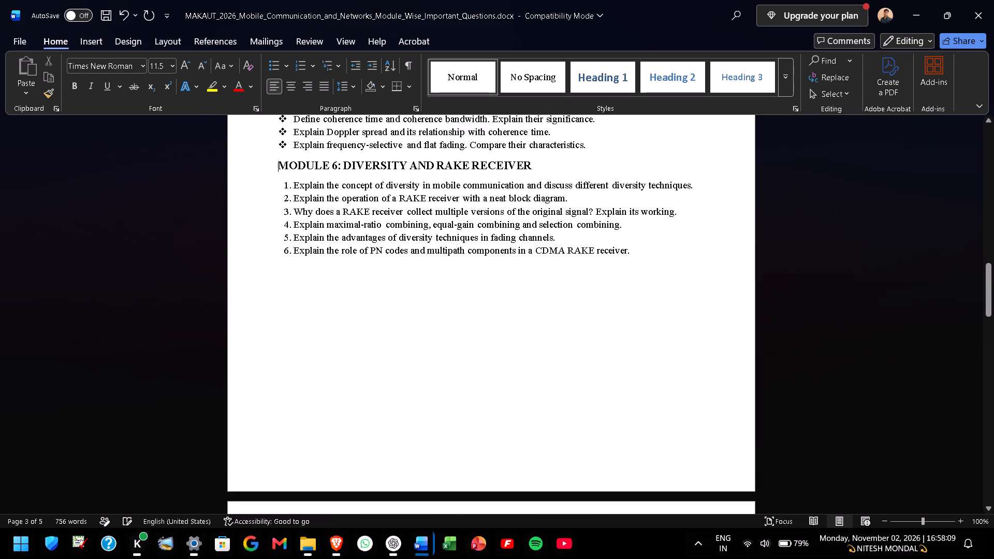
scroll(528, 313, up, 2)
click(604, 209)
key(Return)
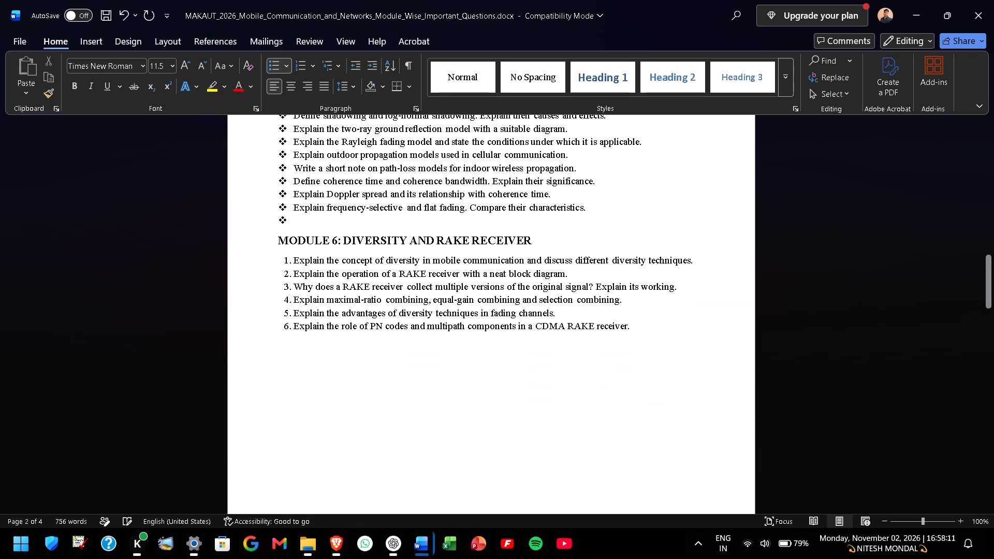
key(BackSpace)
Replace the numbering of all Module 6 Diversity and RAKE Receiver questions with the four-diamond bullets.
drag(635, 327, 290, 264)
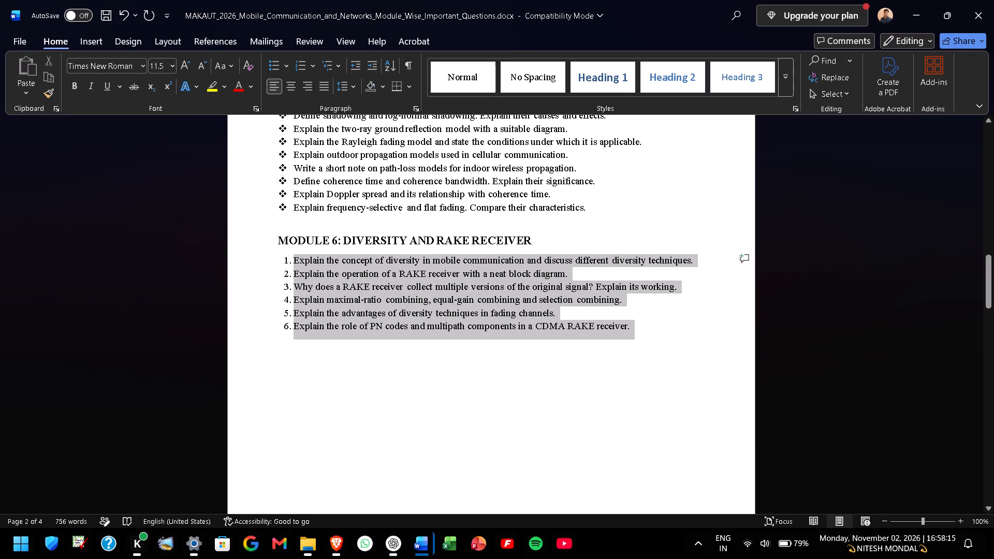
drag(290, 264, 290, 264)
click(275, 65)
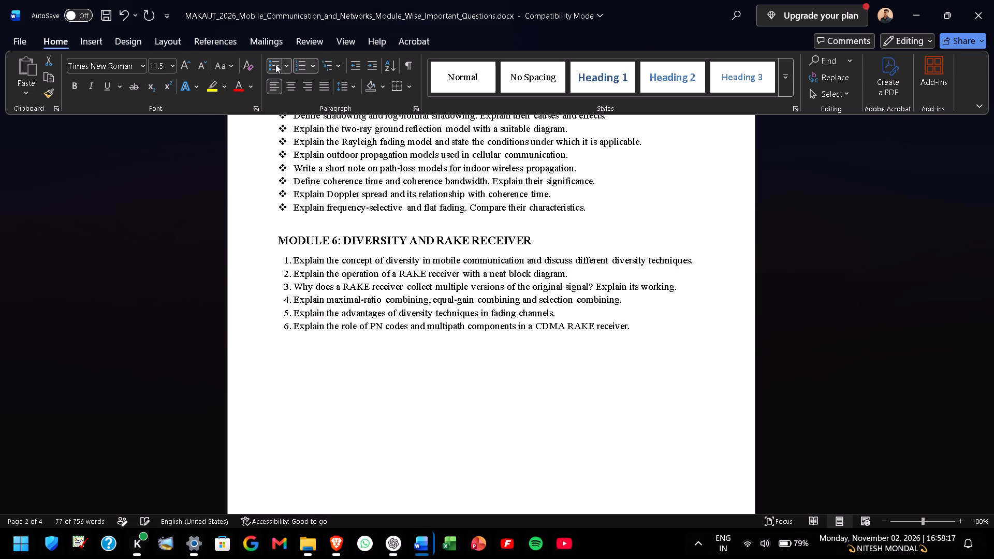
click(795, 286)
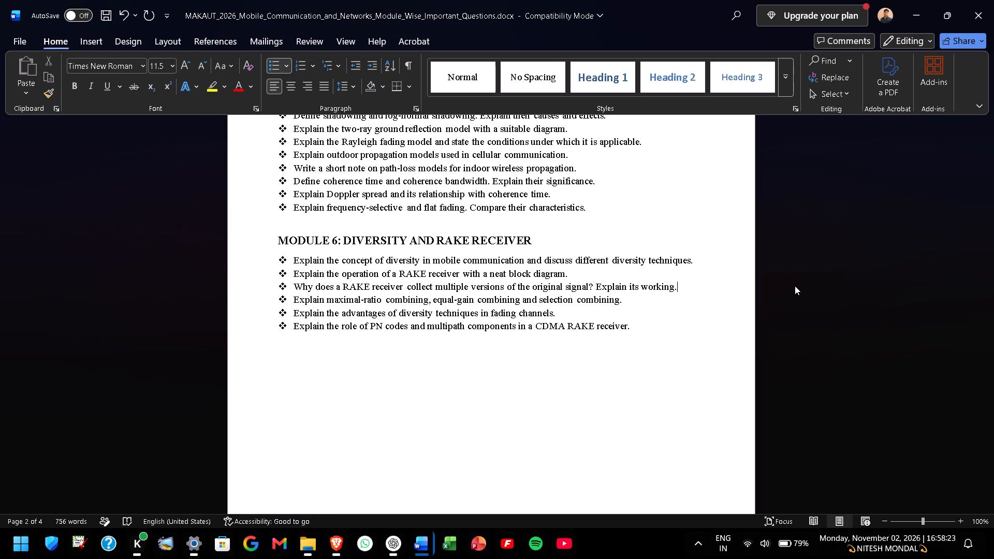
Pull the Module 7 heading up directly after the Module 6 questions and add one empty line between them.
scroll(770, 273, down, 10)
click(276, 301)
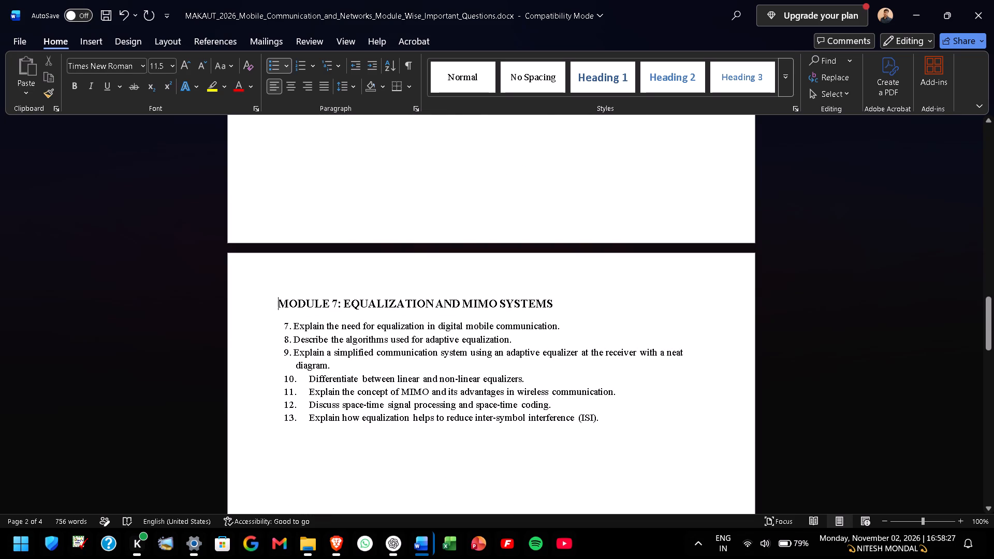
key(BackSpace)
key(BackSpace)
scroll(461, 290, up, 3)
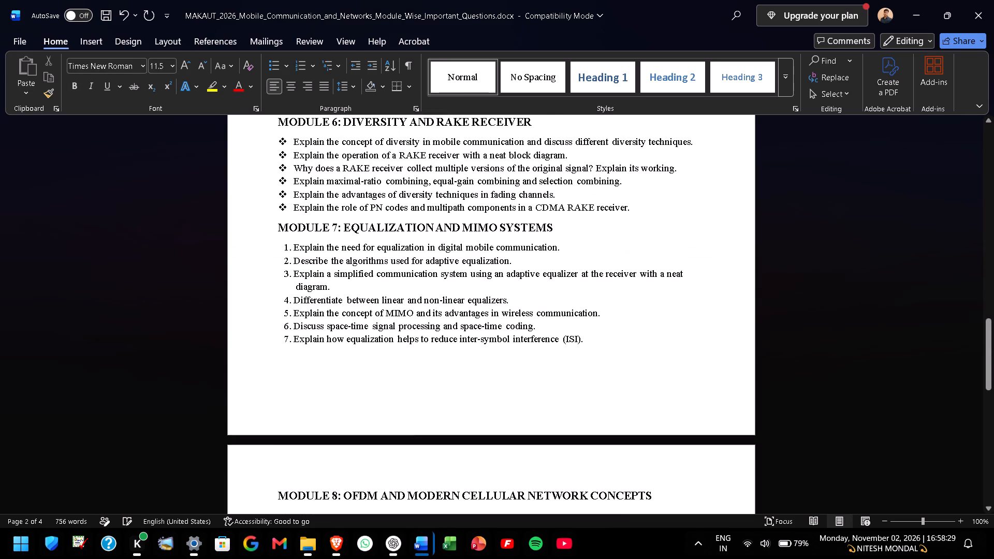
click(637, 207)
key(Return)
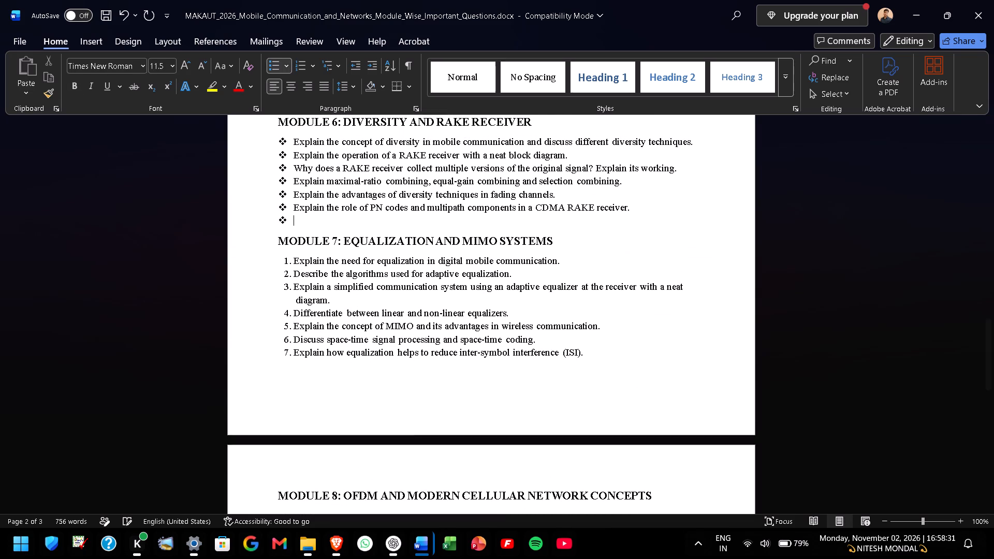
Replace the numbering of all Module 7 Equalization and MIMO Systems questions with the four-diamond bullets.
drag(590, 354, 579, 352)
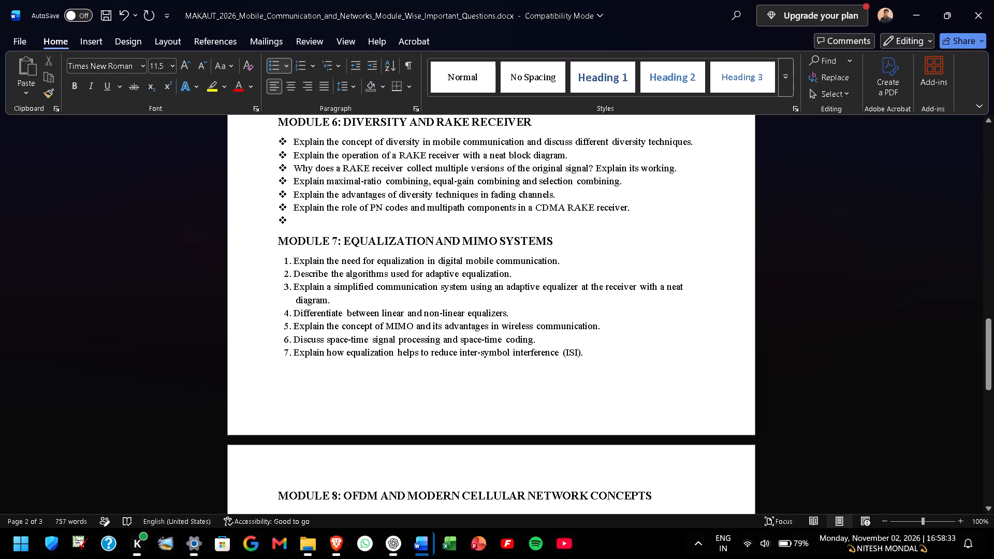
drag(579, 352, 291, 256)
click(274, 62)
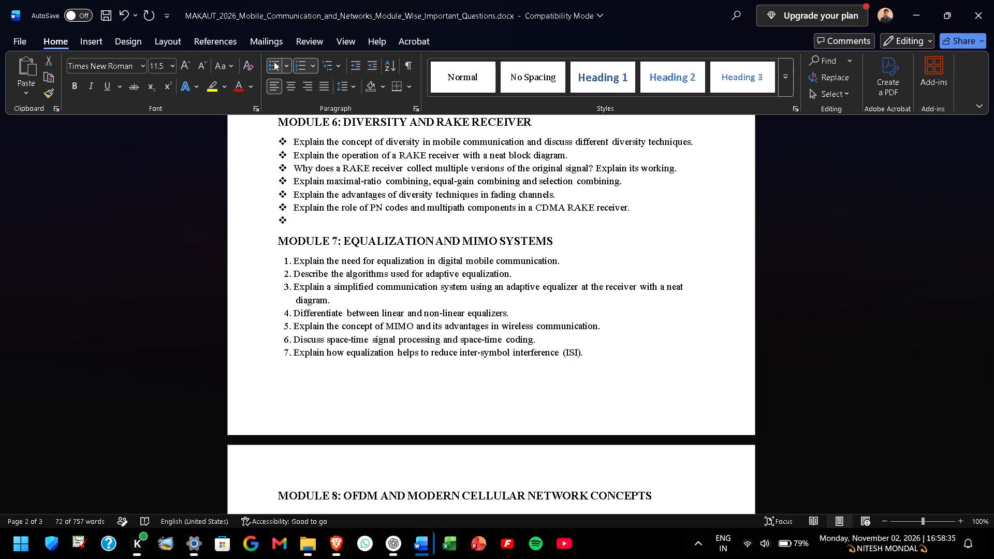
click(828, 207)
Replace the numbering of all Module 8 OFDM and Modern Cellular Network Concepts questions with the four-diamond bullets.
scroll(733, 342, down, 6)
scroll(423, 431, down, 1)
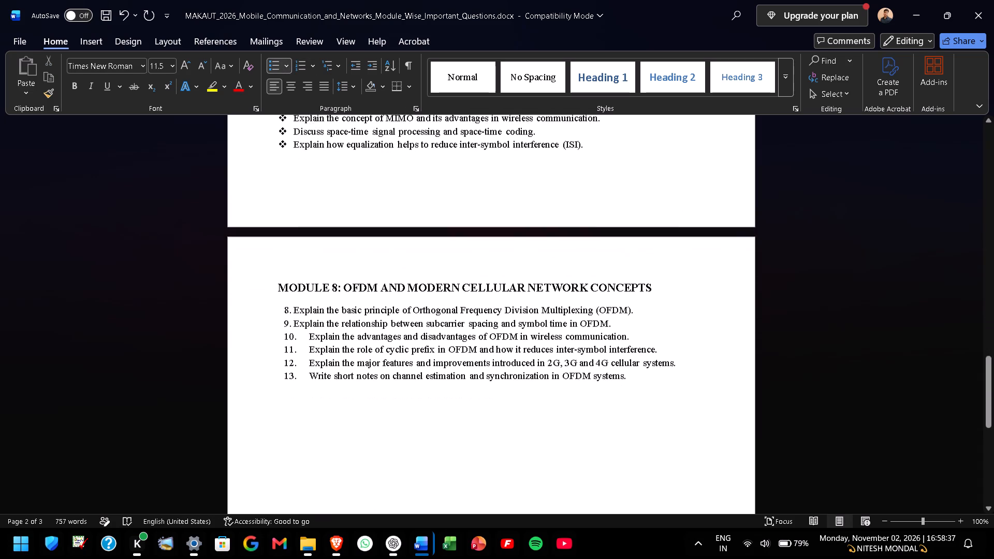
drag(642, 374, 290, 300)
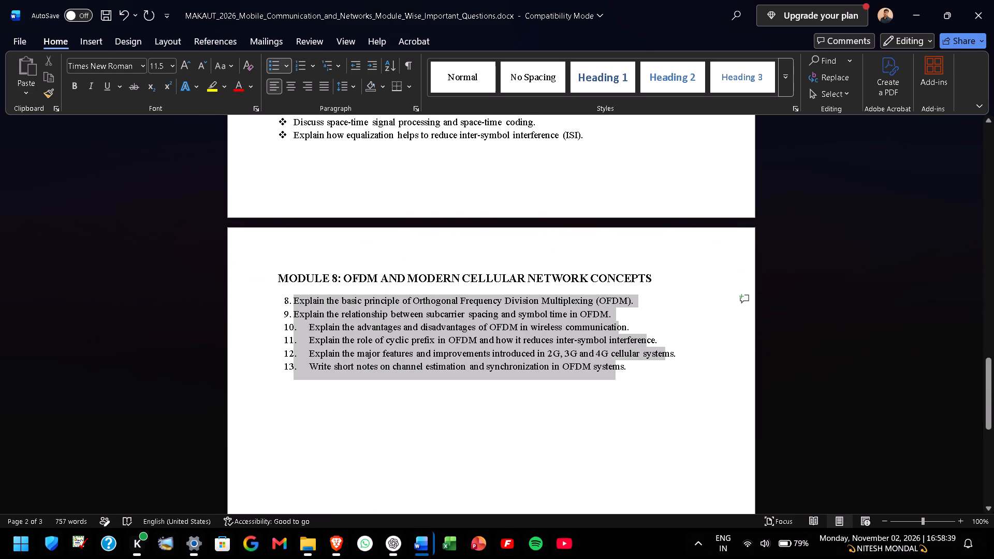
drag(290, 300, 291, 300)
click(270, 68)
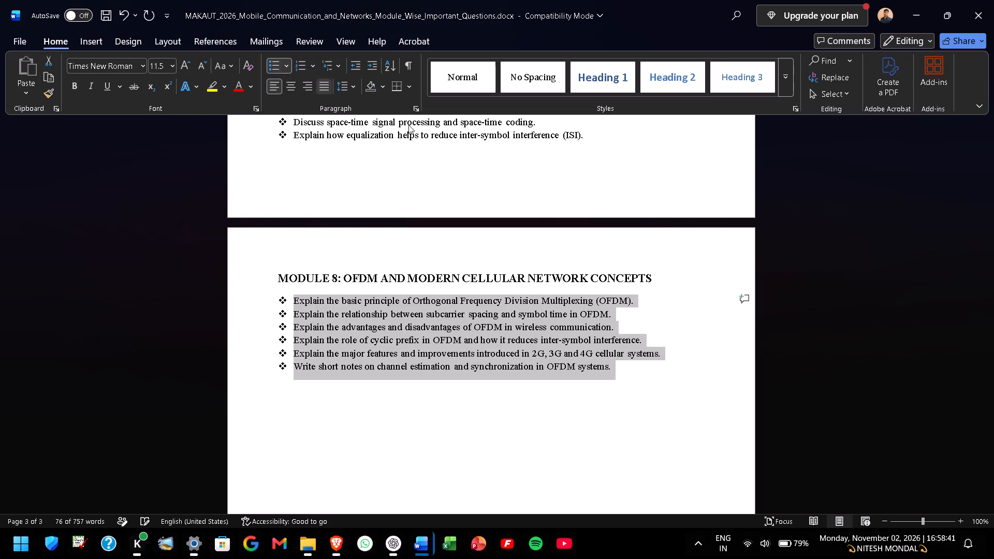
click(802, 351)
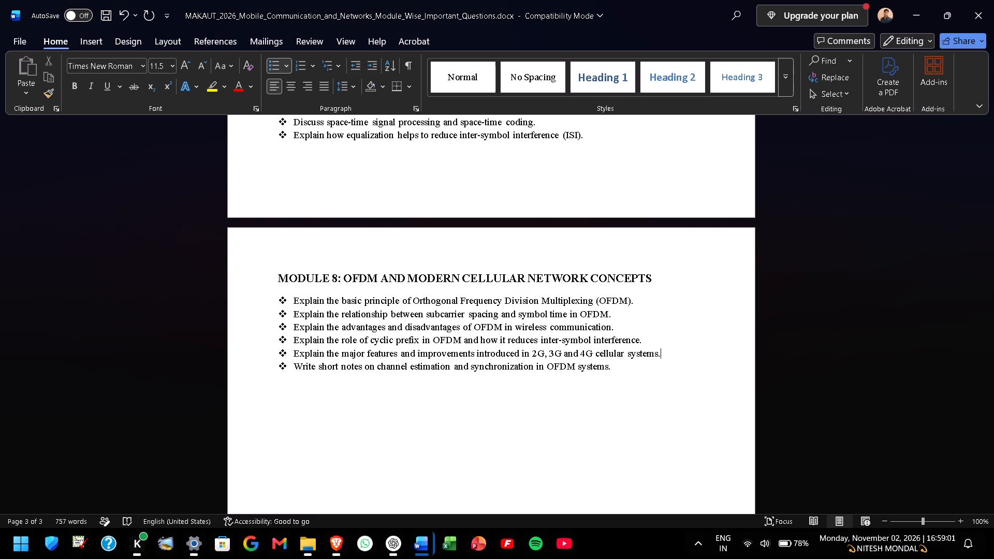
Insert the handwritten signature picture from the Downloads folder on the last page, which holds the Module 8 questions.
scroll(822, 360, down, 4)
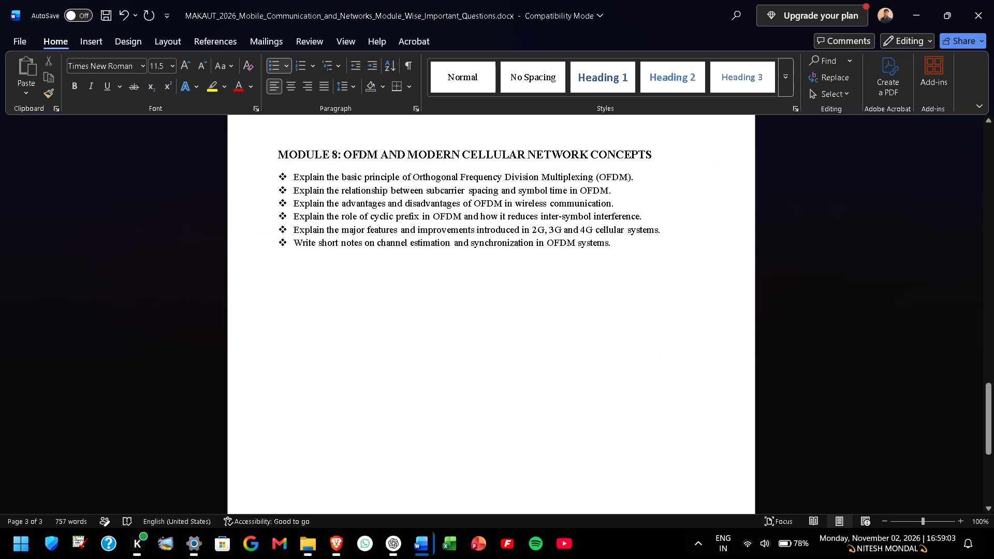
scroll(823, 362, down, 16)
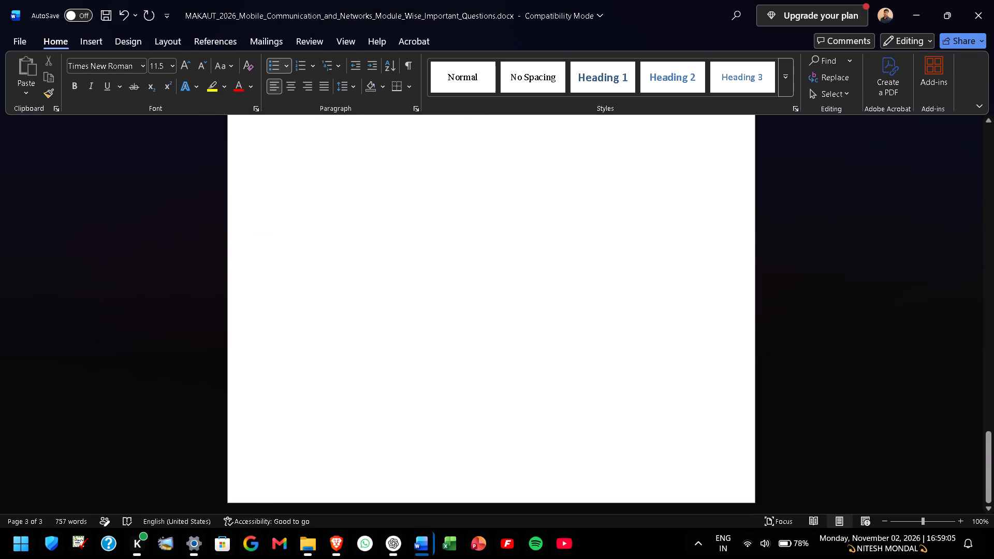
double_click(591, 405)
click(89, 42)
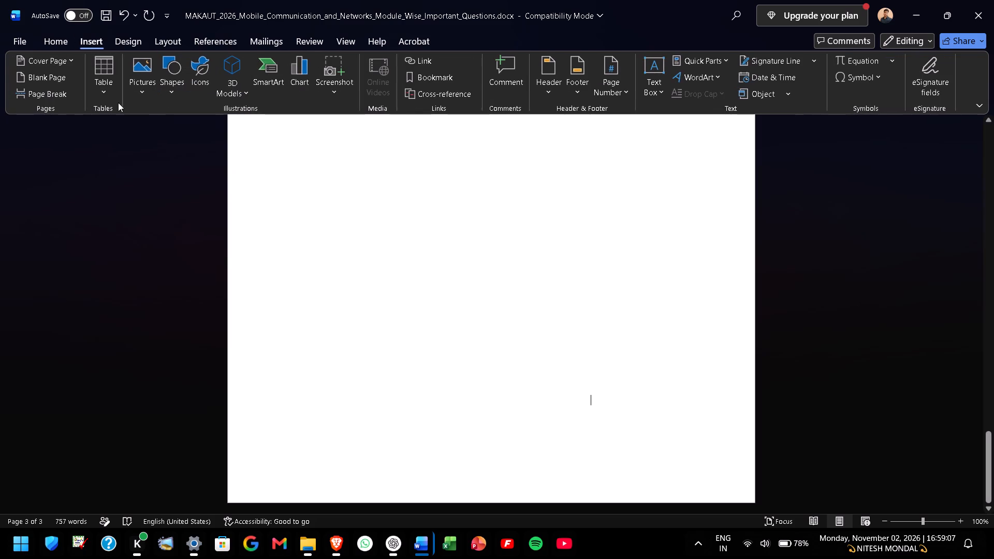
click(143, 89)
click(176, 133)
scroll(62, 123, up, 5)
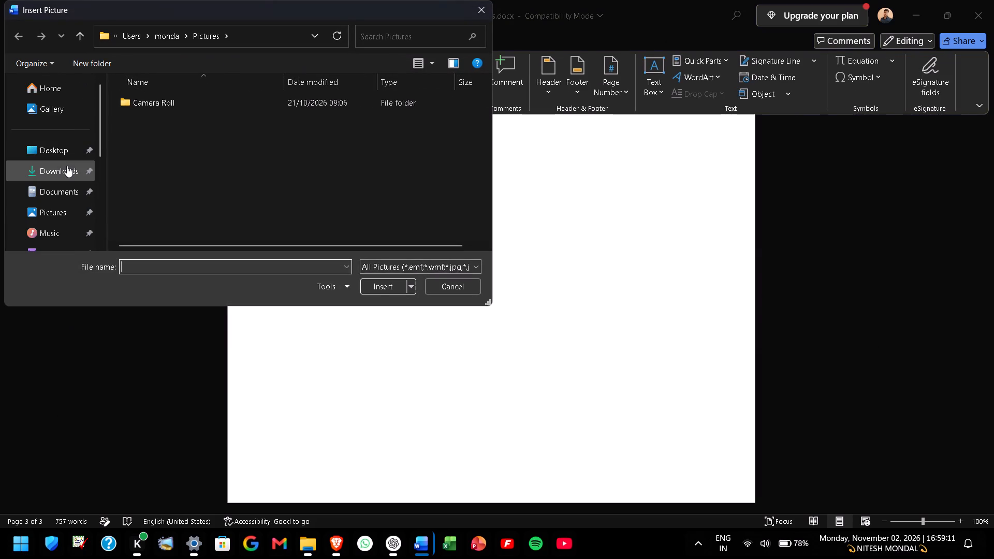
click(67, 166)
double_click(204, 146)
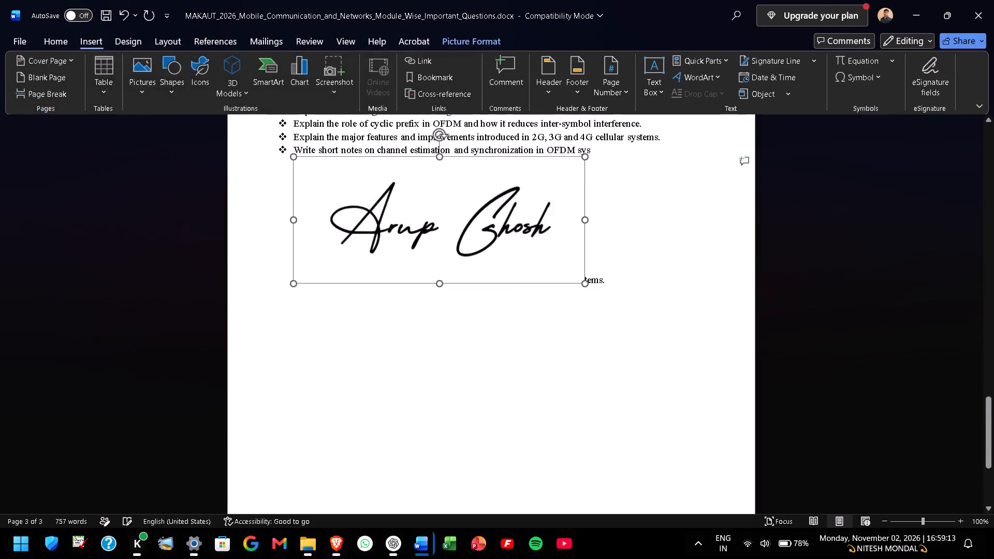
Set the text wrapping of the signature picture to Through.
click(688, 80)
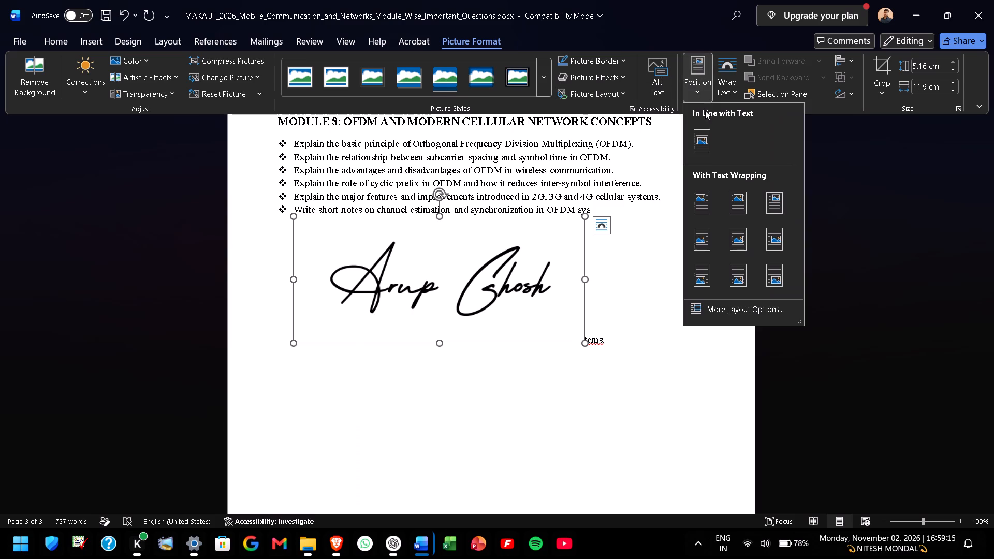
click(722, 82)
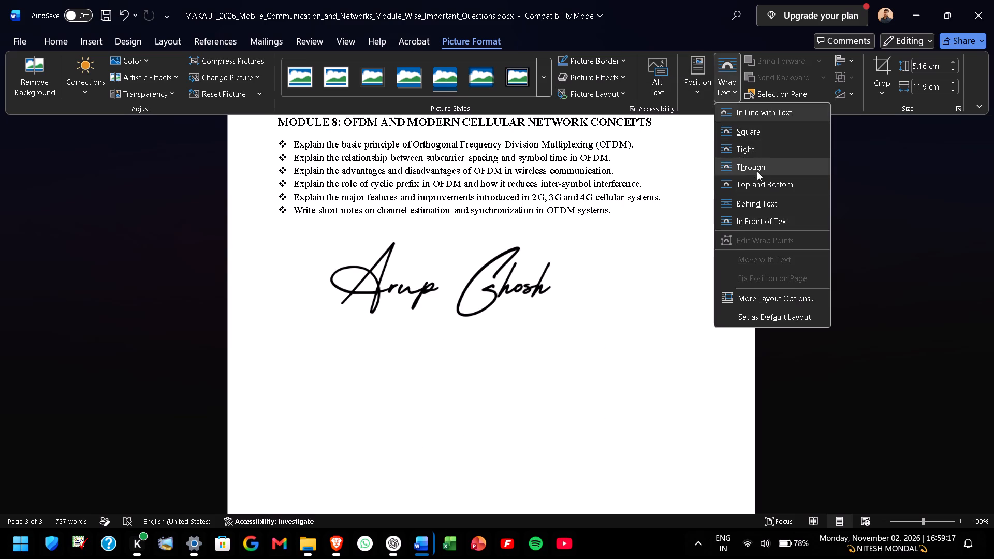
click(758, 171)
Move the signature to the bottom-right corner of the last page and shrink it to about 2.1 by 4.84 cm.
drag(483, 285, 635, 487)
scroll(641, 451, down, 8)
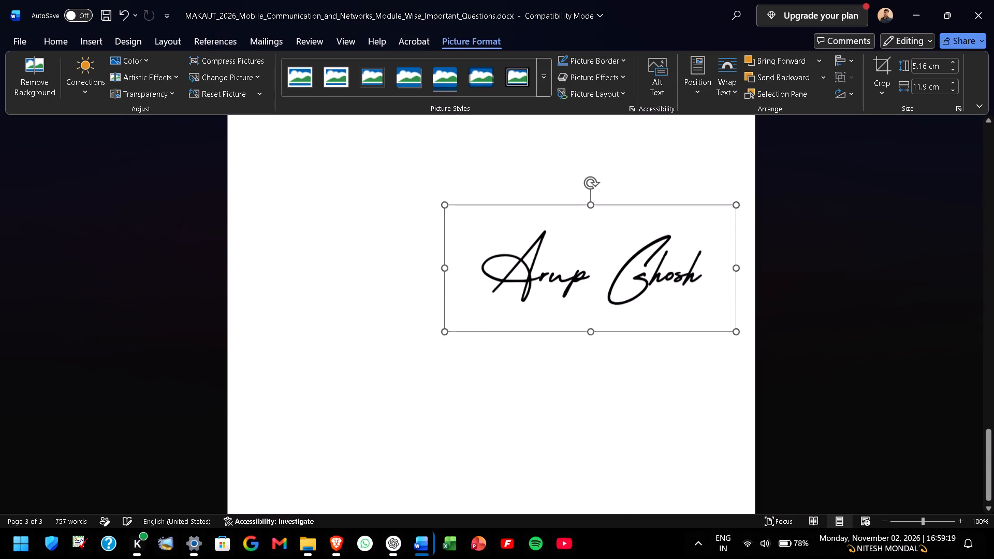
scroll(642, 395, down, 5)
drag(619, 264, 651, 400)
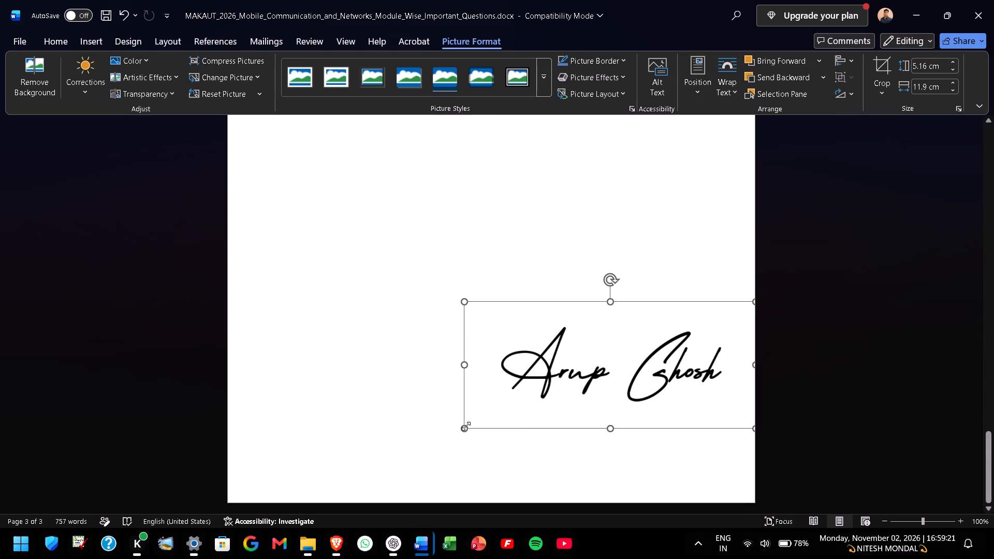
drag(465, 428, 650, 352)
drag(674, 335, 653, 419)
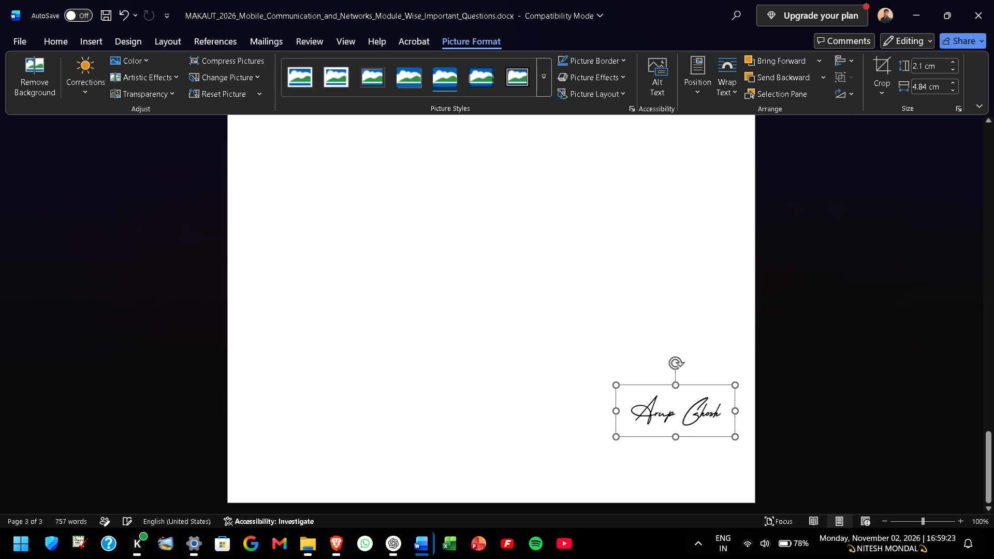
drag(653, 419, 653, 427)
Tilt the signature slightly counter-clockwise and nudge it further down in the page corner.
drag(679, 373, 668, 386)
drag(681, 416, 678, 425)
click(817, 319)
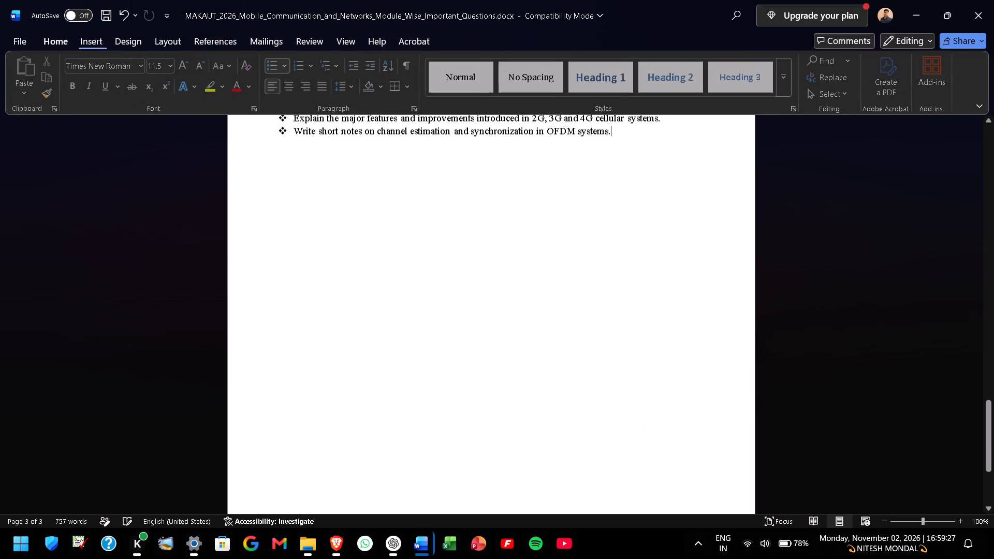
scroll(817, 319, down, 11)
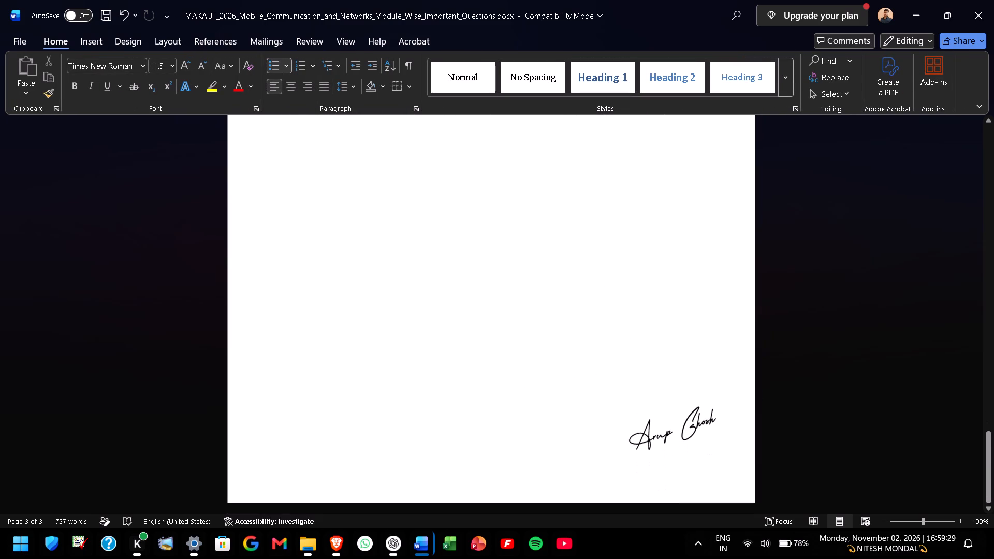
Review the bulleted questions and headings of all modules across the three pages for leftover formatting errors.
scroll(819, 325, up, 6)
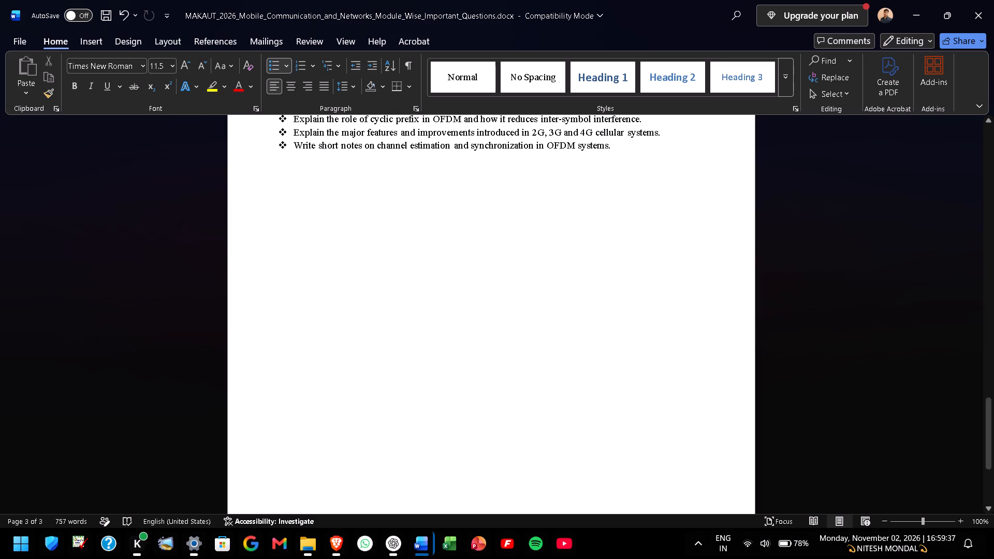
scroll(690, 287, up, 5)
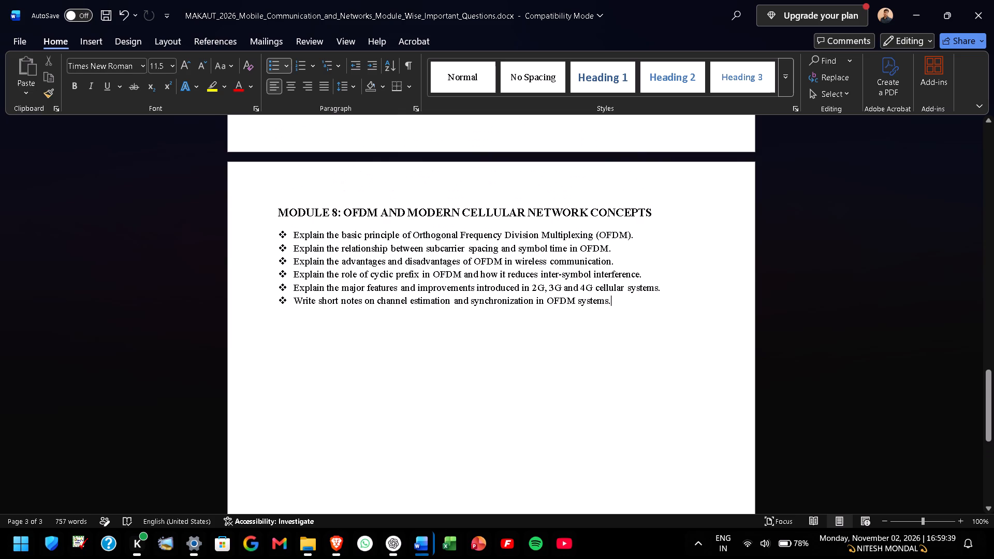
scroll(696, 285, up, 7)
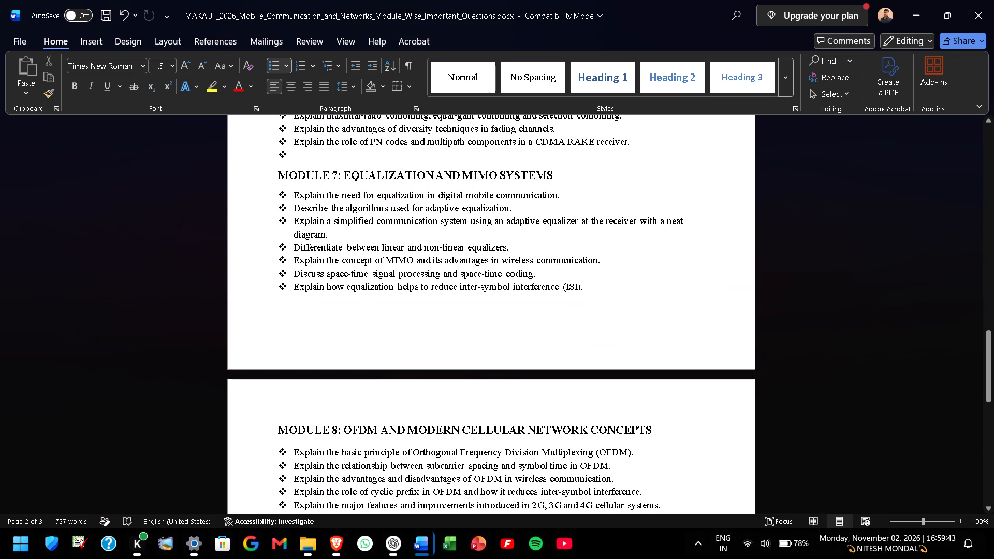
scroll(699, 285, up, 6)
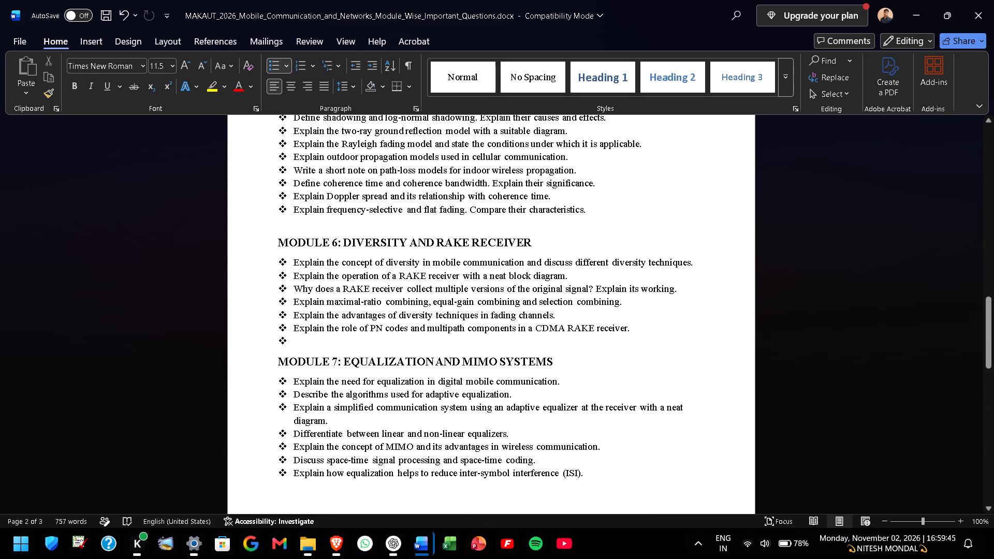
scroll(699, 285, up, 3)
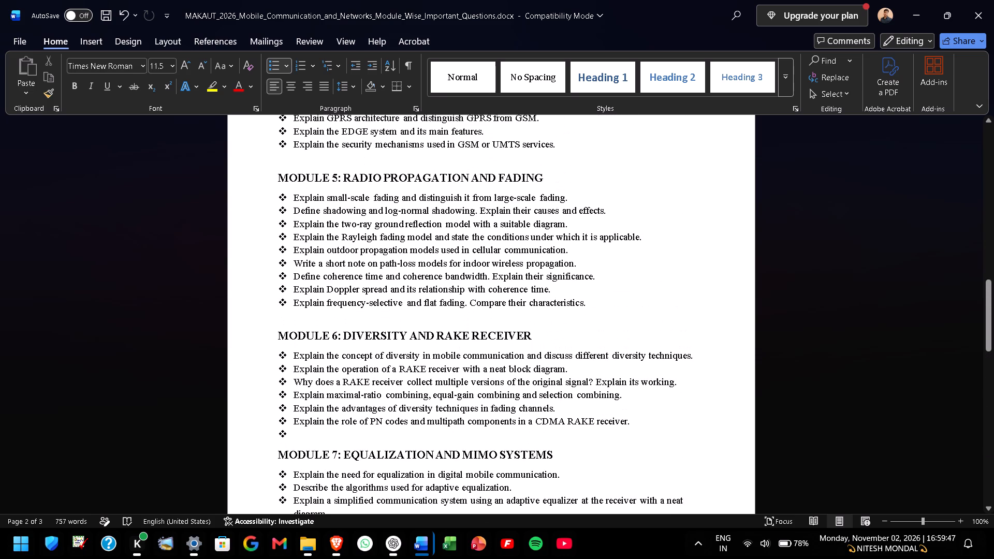
scroll(699, 285, up, 6)
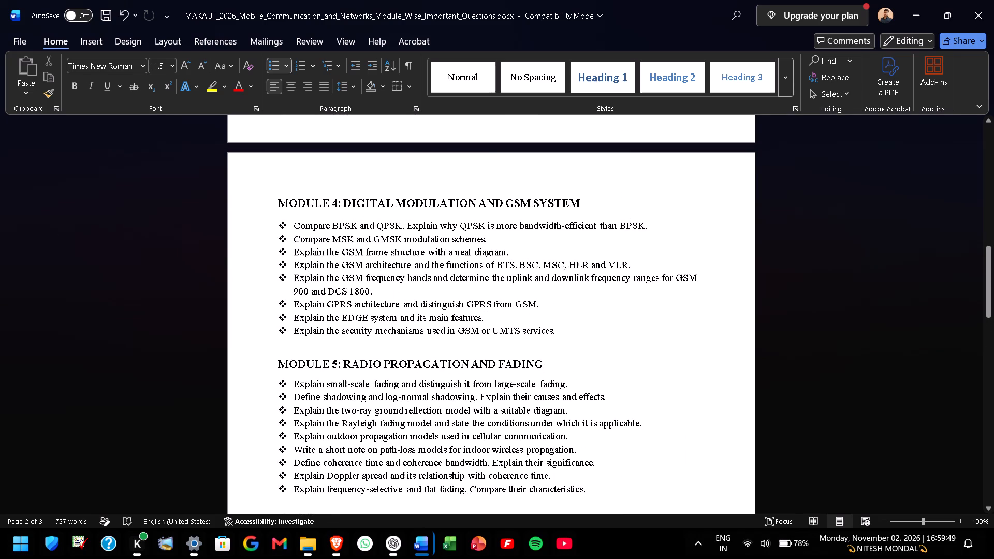
scroll(699, 285, up, 8)
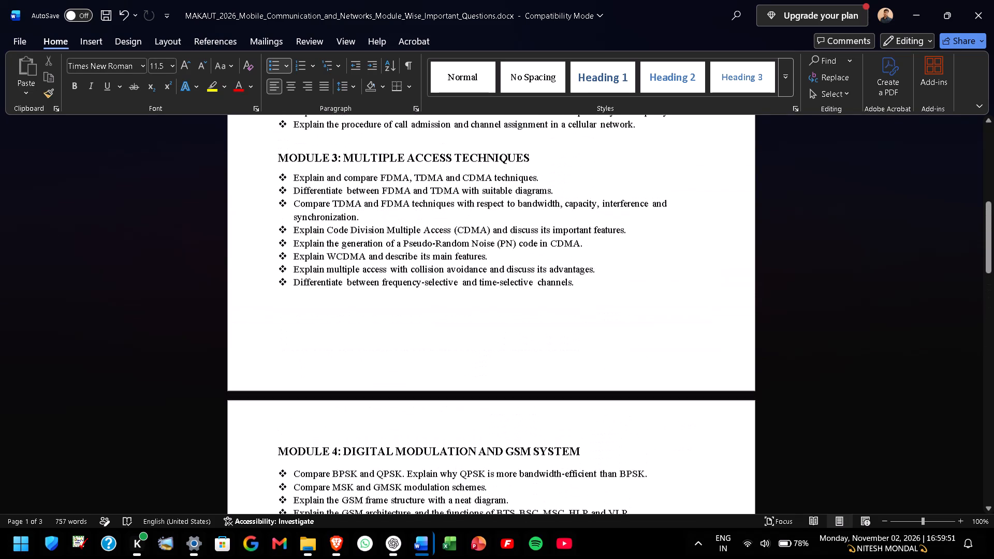
scroll(699, 285, up, 5)
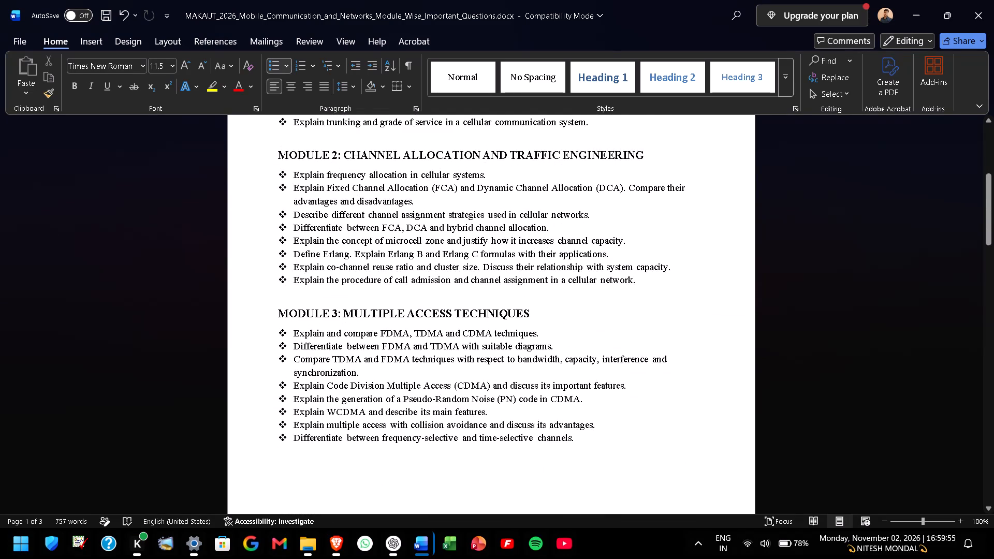
scroll(699, 285, up, 4)
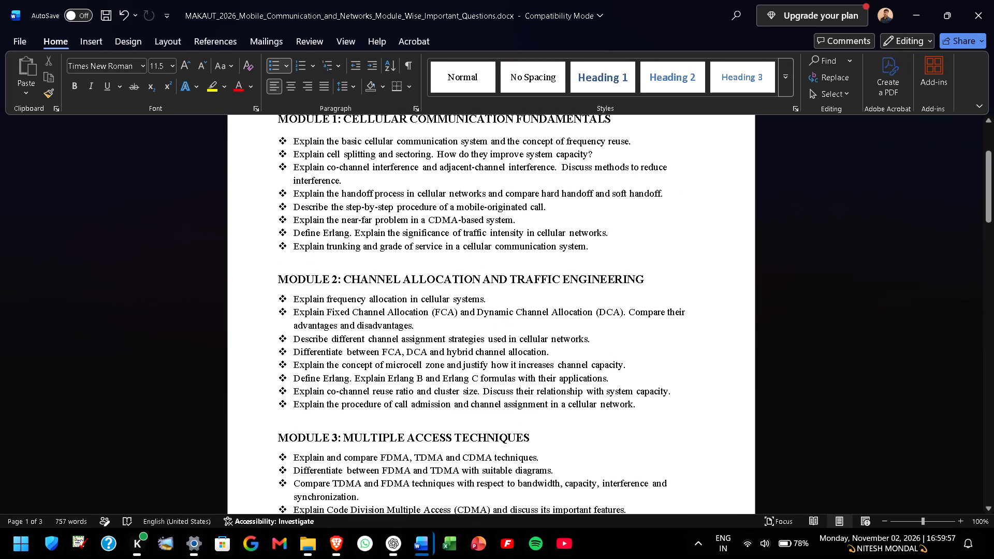
scroll(699, 285, up, 3)
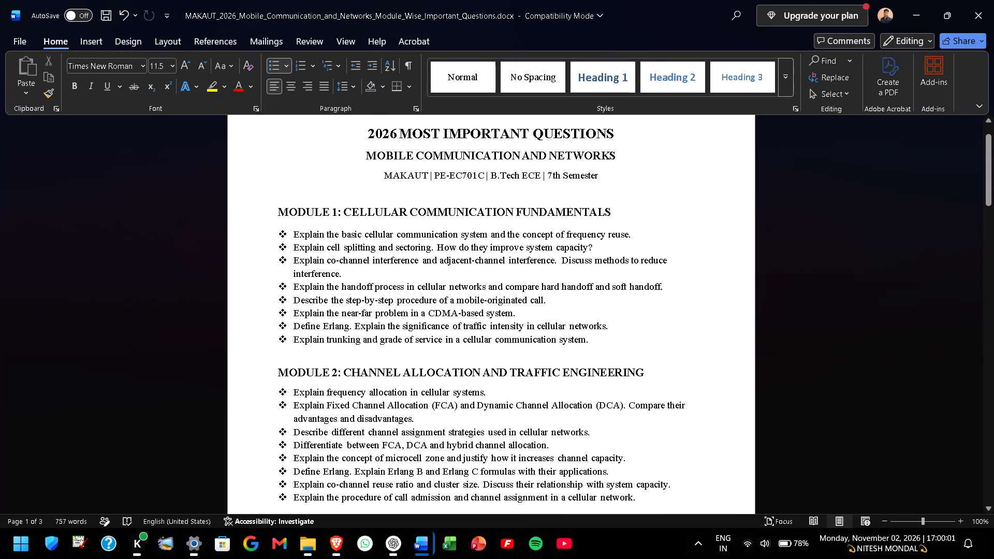
scroll(708, 298, down, 12)
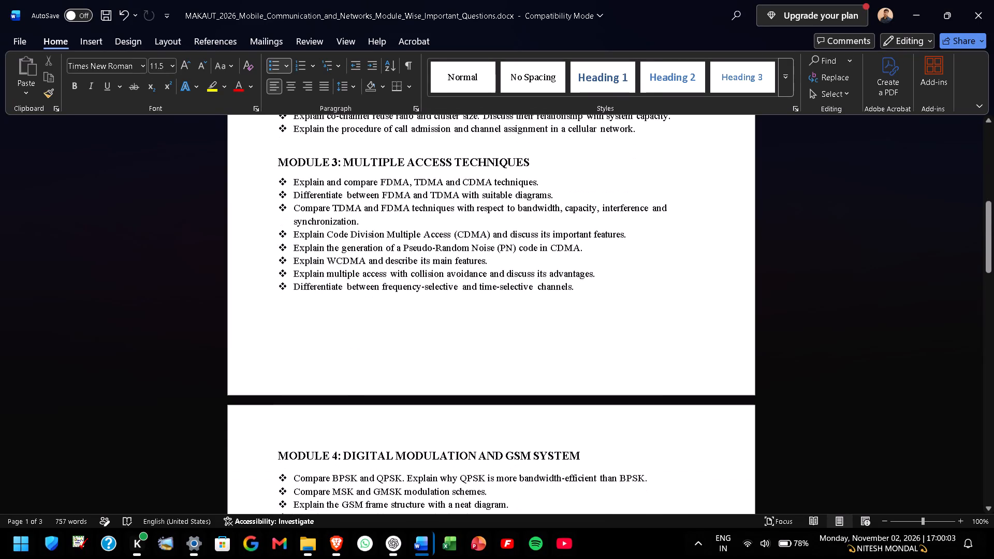
scroll(697, 306, down, 6)
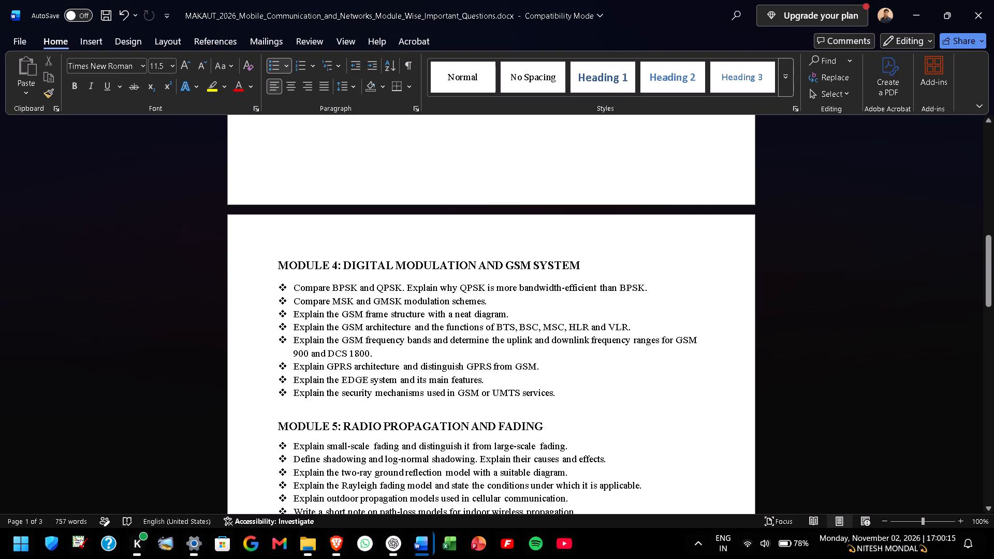
scroll(749, 394, down, 6)
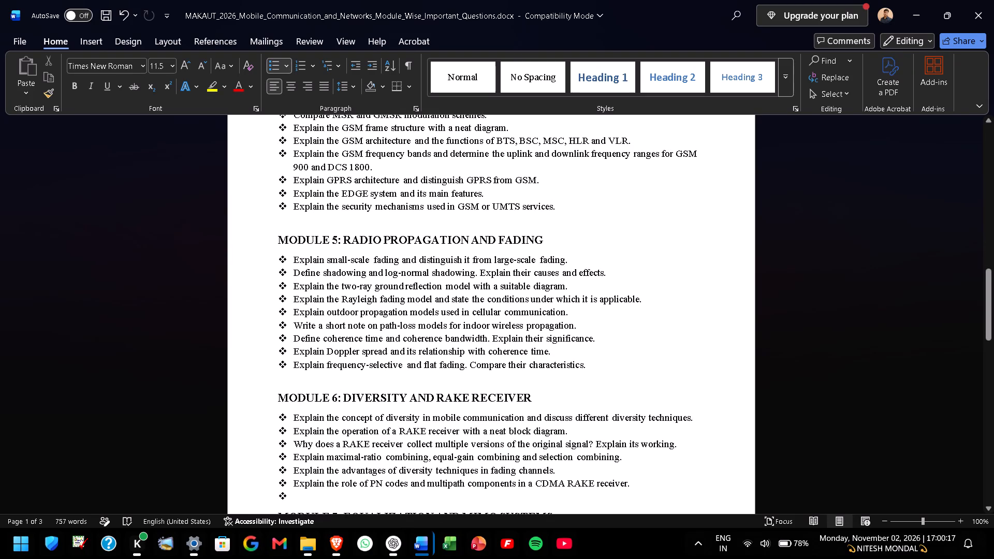
Remove the stray empty bullet between the last Module 6 question and the Module 7 heading, leaving a blank line.
scroll(749, 394, down, 9)
scroll(749, 394, up, 3)
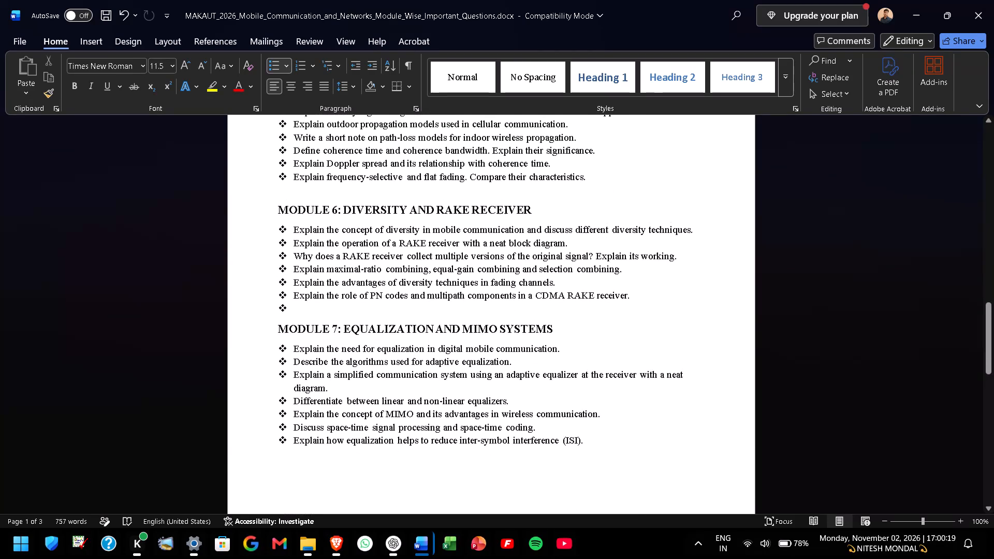
click(321, 314)
key(BackSpace)
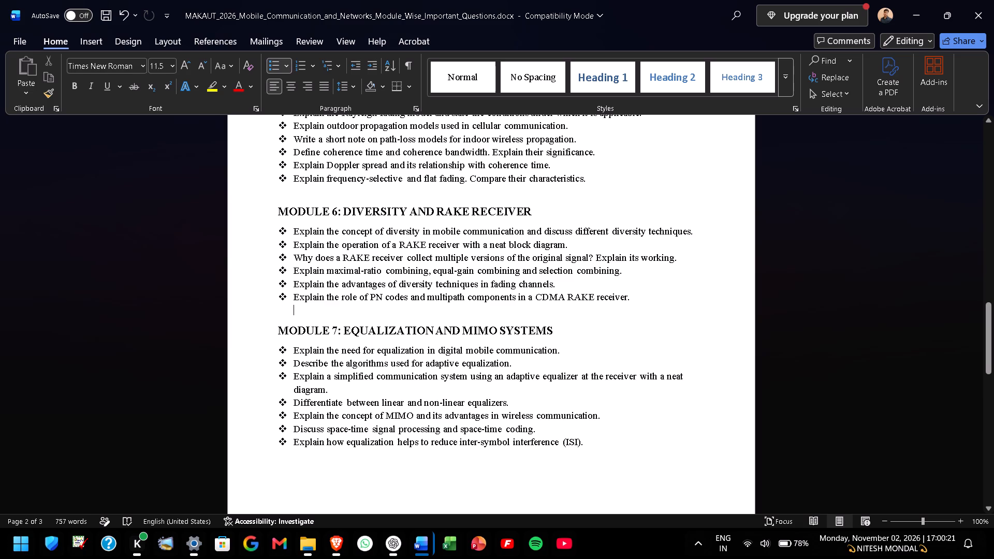
Check the document once more from the Module 8 page back up to the title.
scroll(517, 316, down, 11)
scroll(517, 317, up, 6)
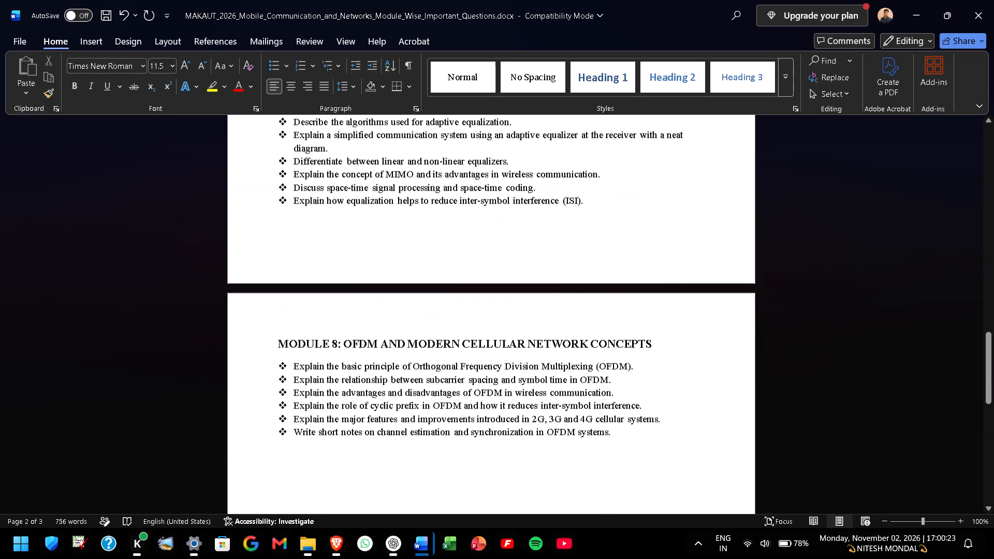
scroll(517, 317, up, 12)
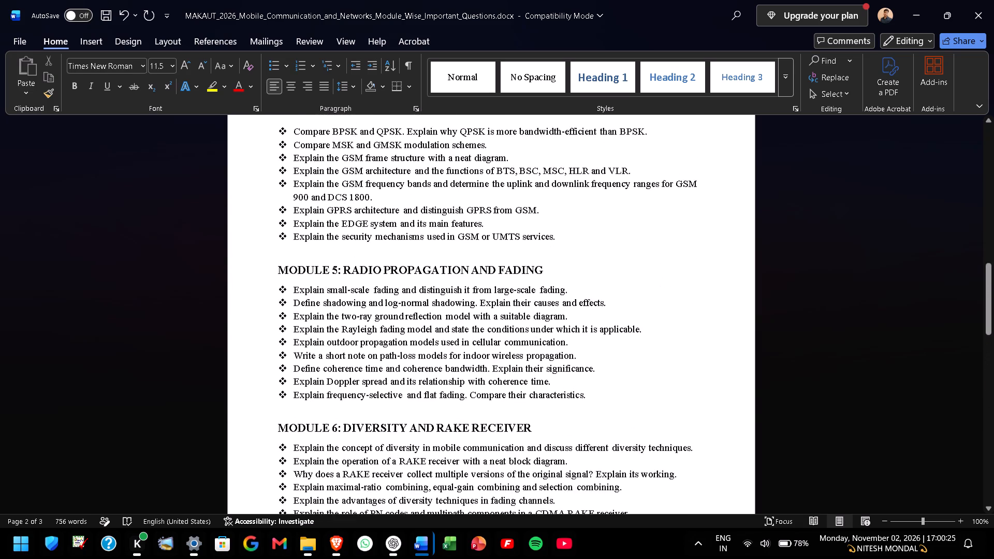
scroll(495, 337, up, 19)
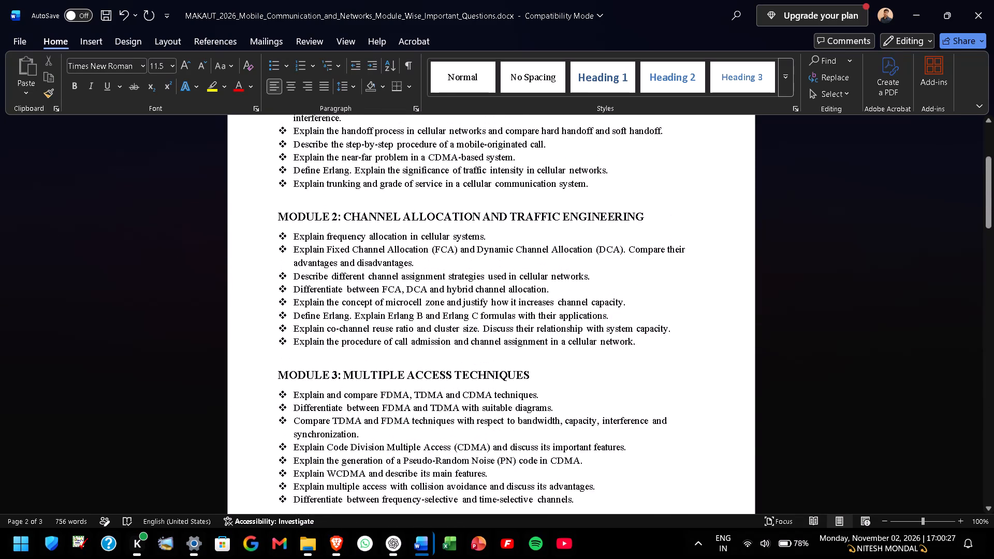
scroll(495, 337, up, 7)
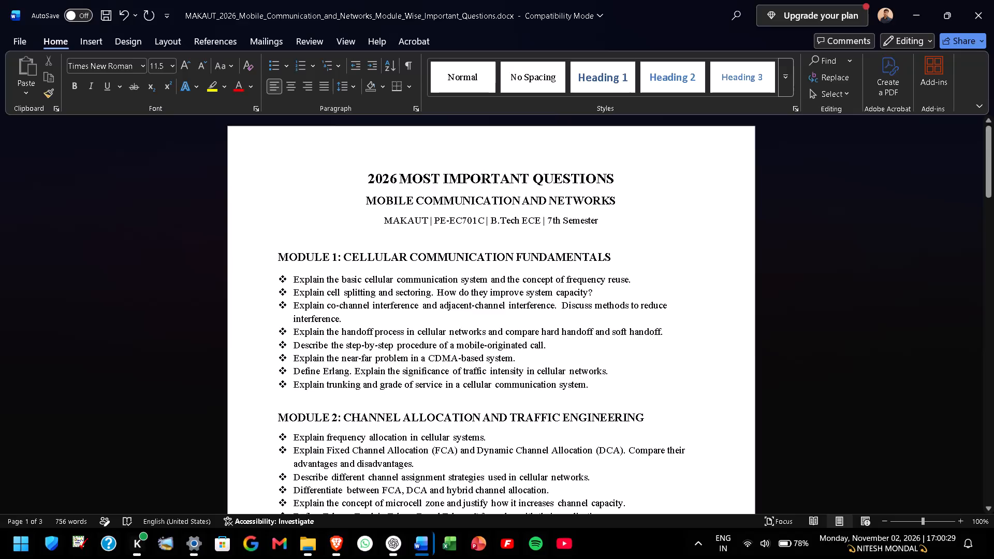
Start saving a copy of the document in the Downloads folder with PDF as the file type.
click(16, 44)
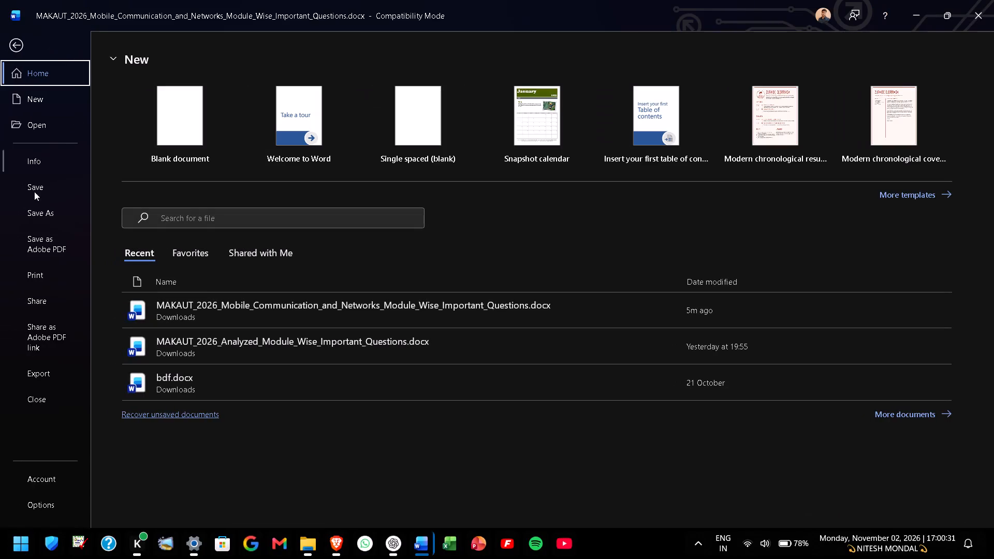
click(43, 212)
click(150, 354)
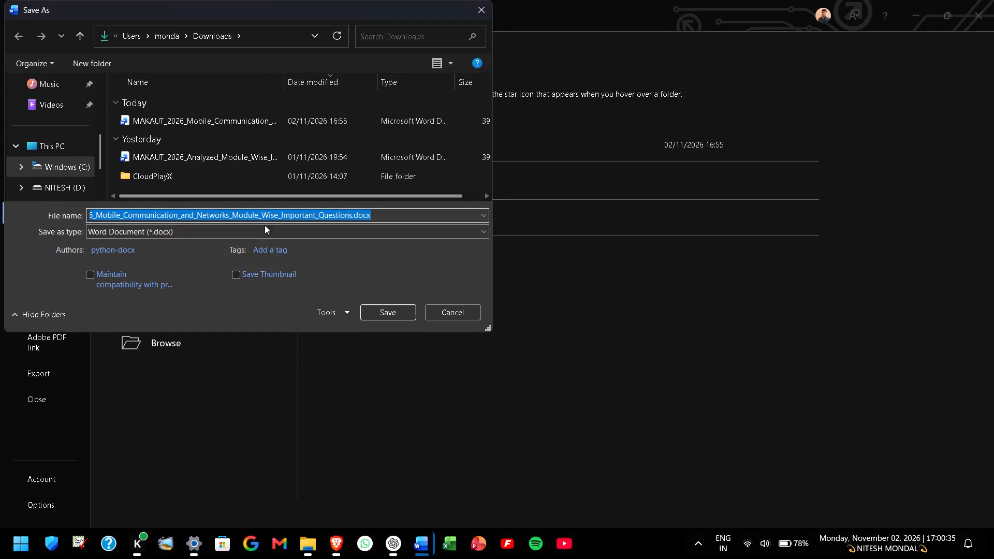
click(275, 227)
click(212, 305)
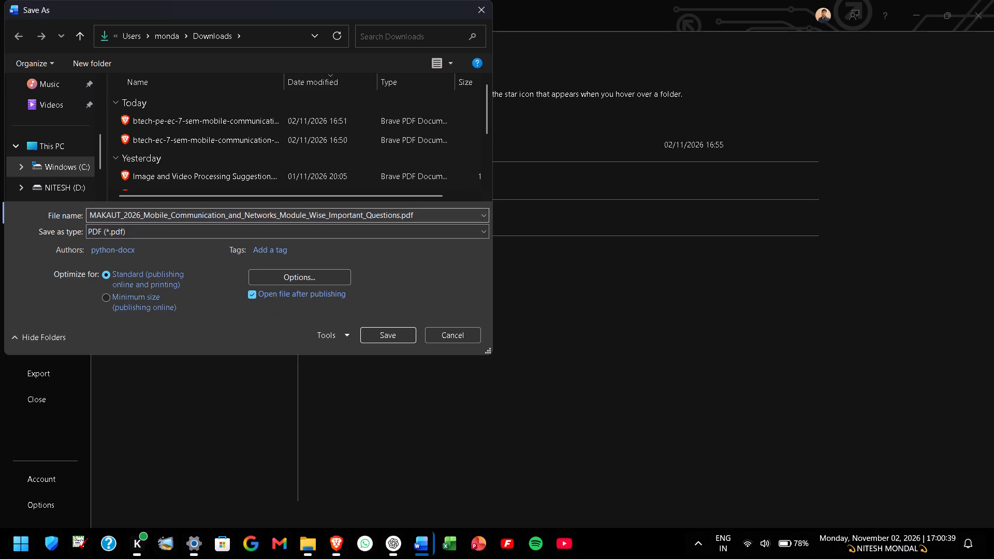
Remove the MAKAUT_2026_ prefix from the PDF's file name.
click(257, 212)
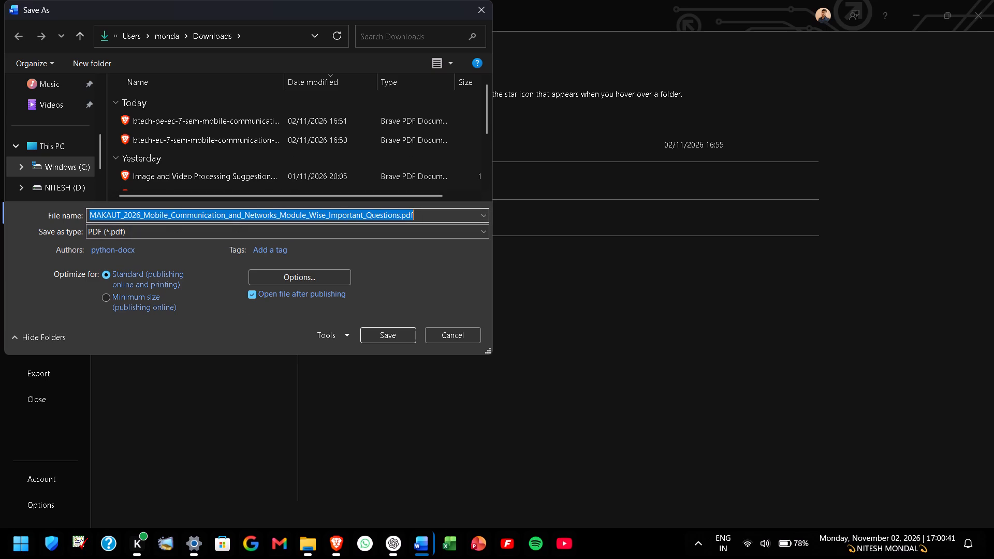
click(157, 215)
click(142, 215)
key(BackSpace)
key(BackSpace)
key(BackSpace)
key(BackSpace)
key(BackSpace)
key(BackSpace)
key(BackSpace)
key(BackSpace)
key(BackSpace)
key(BackSpace)
key(BackSpace)
key(BackSpace)
key(BackSpace)
key(BackSpace)
key(BackSpace)
key(BackSpace)
key(BackSpace)
key(BackSpace)
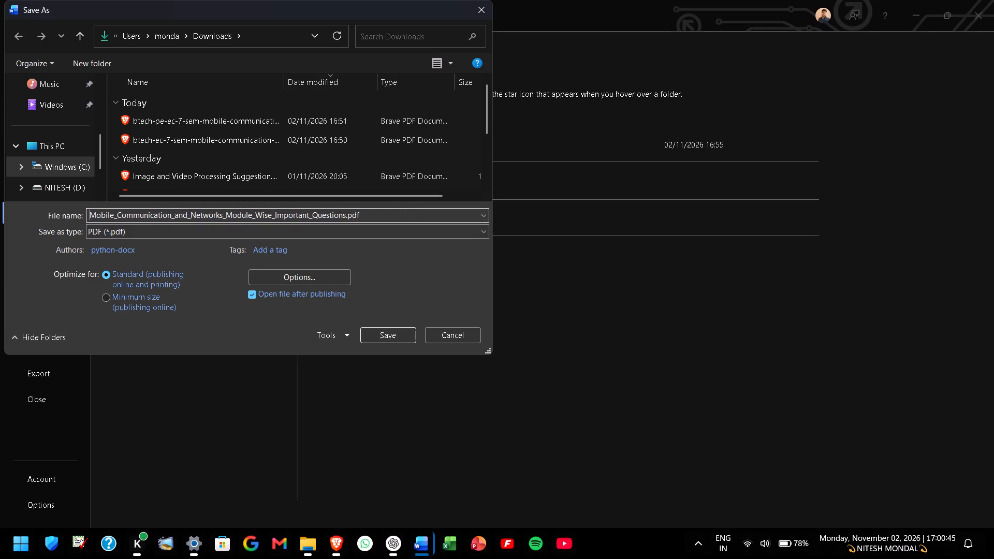
Cut everything after Mobile_Communication from the PDF's file name, keeping the .pdf extension.
click(226, 218)
click(343, 216)
key(Right)
key(BackSpace)
key(BackSpace)
key(BackSpace)
key(BackSpace)
key(BackSpace)
key(BackSpace)
key(BackSpace)
key(BackSpace)
key(BackSpace)
key(BackSpace)
key(BackSpace)
key(BackSpace)
key(BackSpace)
key(BackSpace)
key(BackSpace)
key(BackSpace)
key(BackSpace)
key(BackSpace)
key(BackSpace)
key(BackSpace)
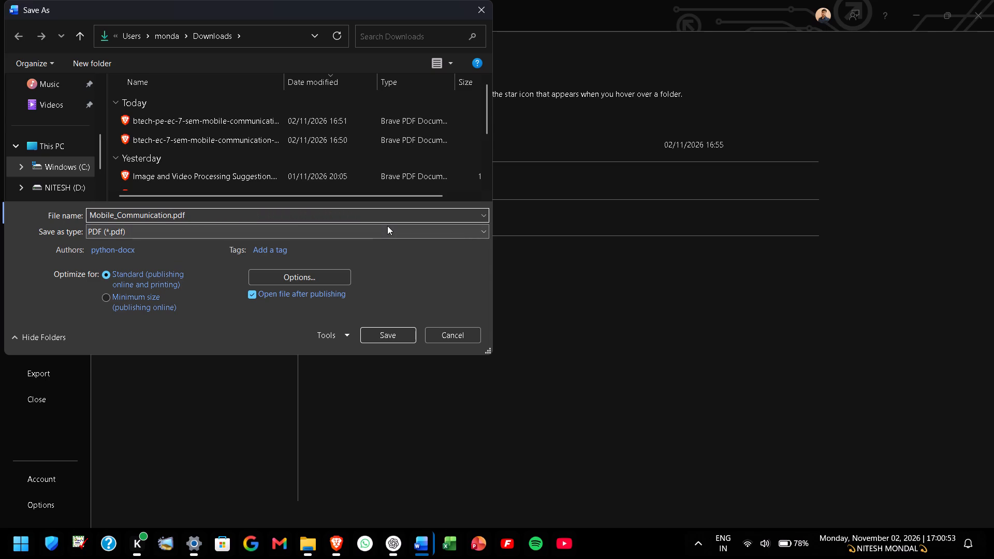
Replace the underscore between Mobile and Communication in the PDF's file name with a space.
key(Left)
key(Left)
key(Left)
key(Left)
key(Left)
key(Left)
key(Left)
key(Left)
key(Left)
key(Left)
key(Left)
key(Left)
key(Left)
key(BackSpace)
key(space)
Add the word Suggestion after Mobile Communication in the file name and save the PDF.
key(Right)
key(Right)
key(Right)
key(Right)
key(Right)
key(Right)
key(Right)
key(Right)
key(Right)
key(Right)
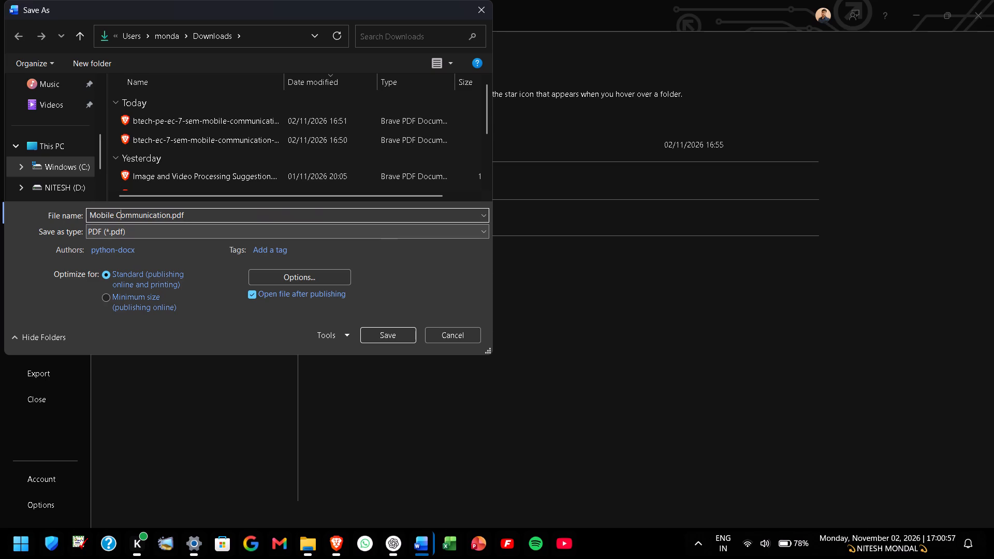
key(Right)
key(Right)
key(Right)
key(space)
text(Suggestion)
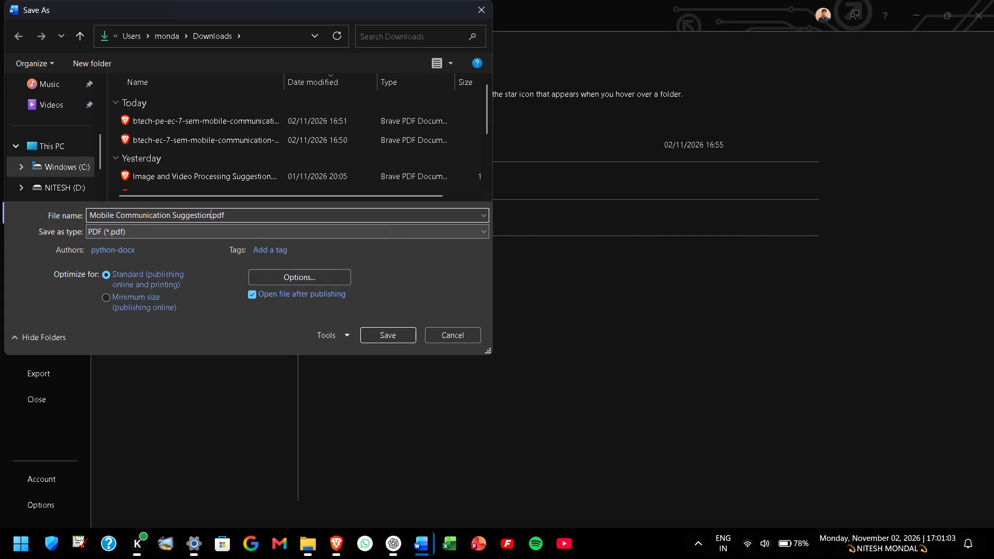
click(396, 333)
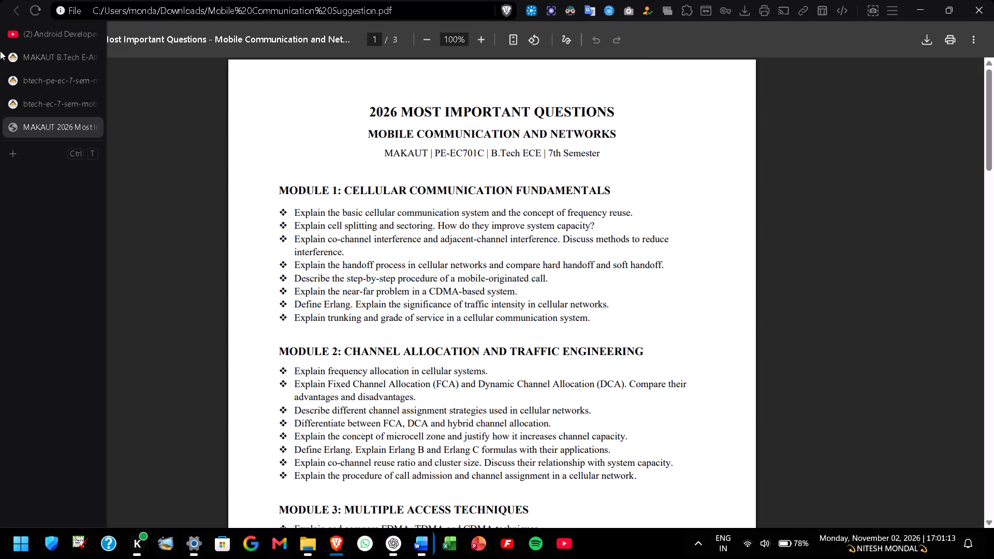
Return to the MAKAUT B.Tech E-All question papers page and look back through the 6th semester papers to the start of their list.
click(47, 33)
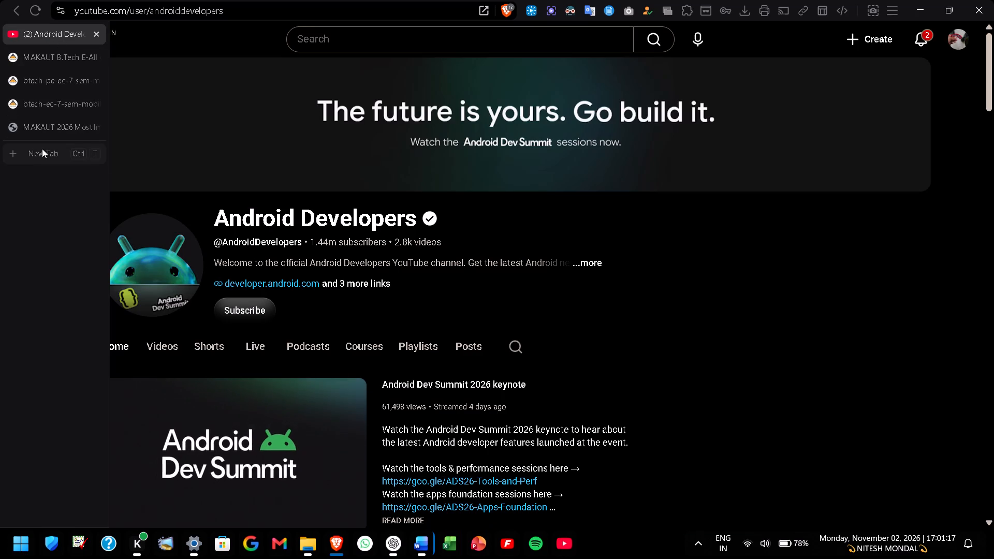
click(51, 60)
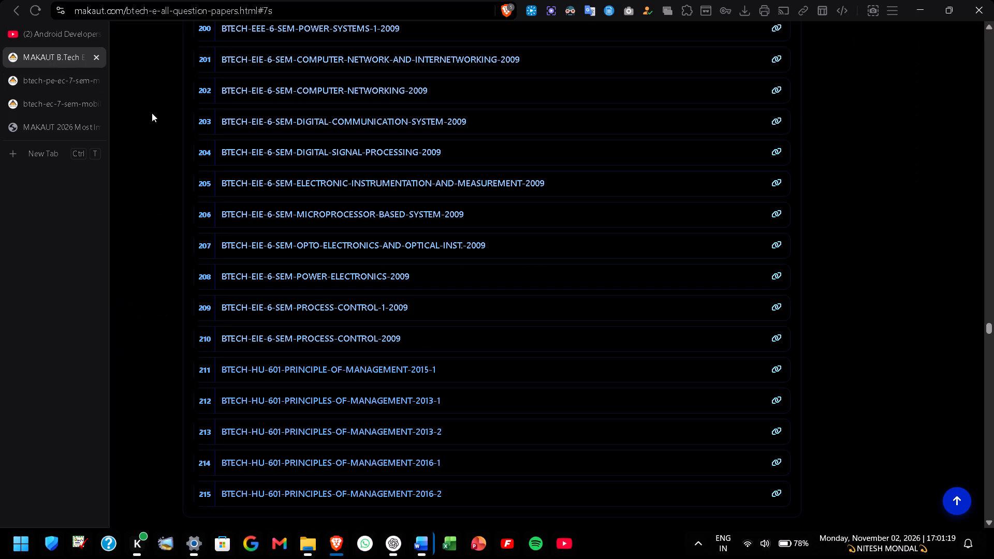
scroll(469, 297, up, 13)
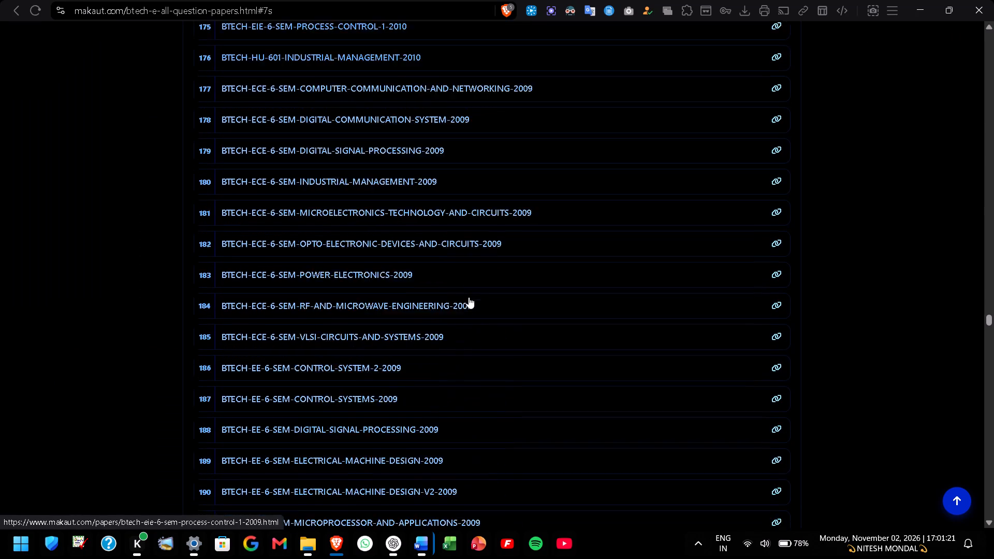
scroll(469, 297, up, 6)
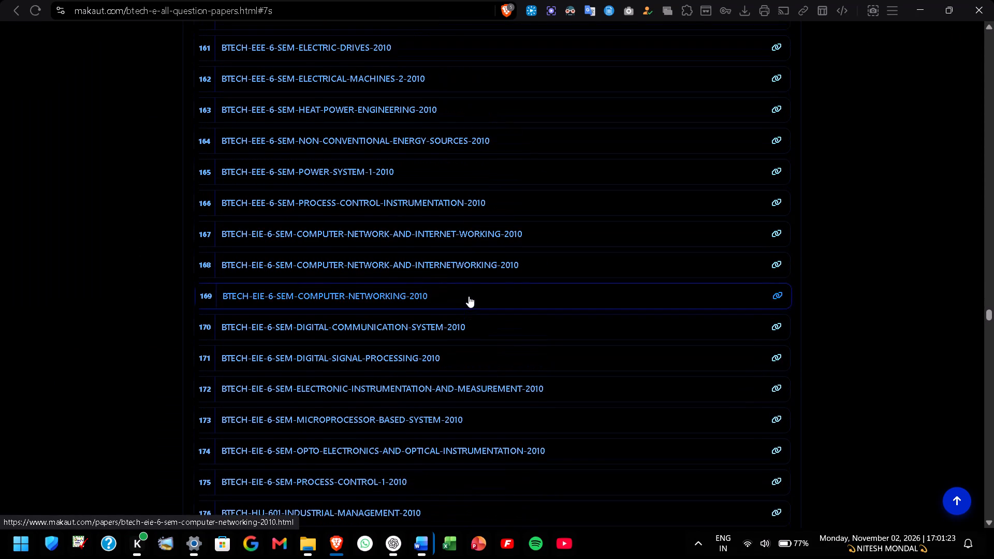
scroll(469, 295, up, 9)
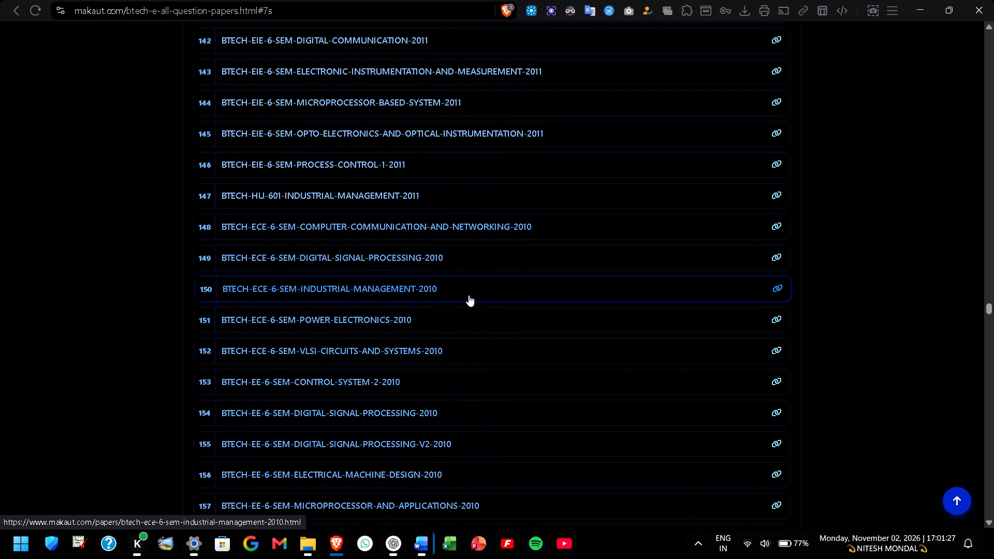
scroll(516, 292, up, 5)
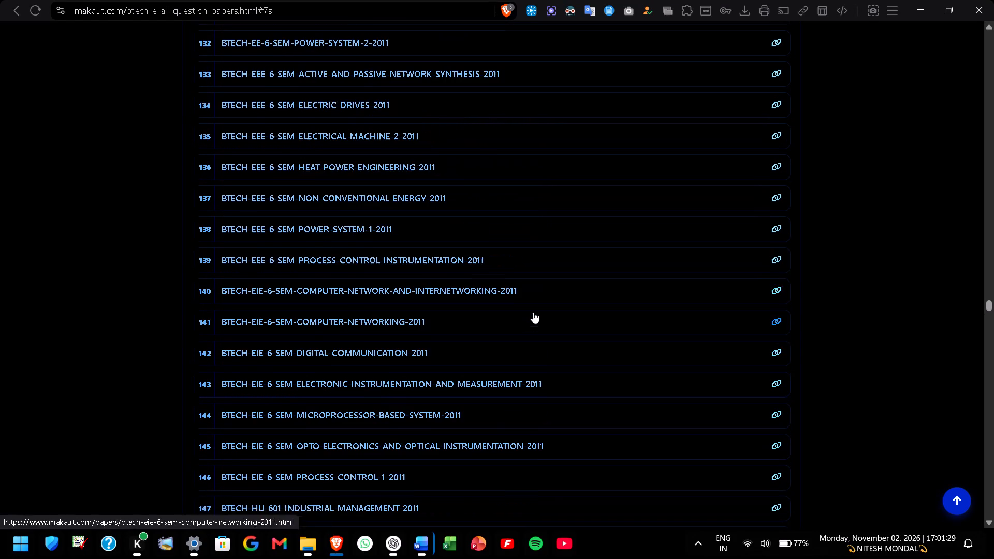
scroll(539, 411, up, 4)
scroll(539, 411, down, 5)
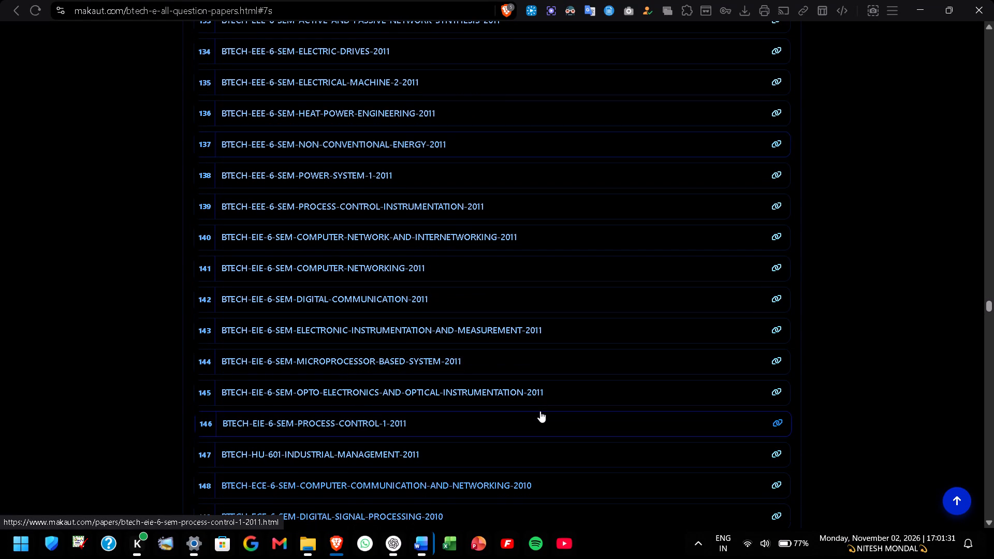
scroll(540, 411, up, 3)
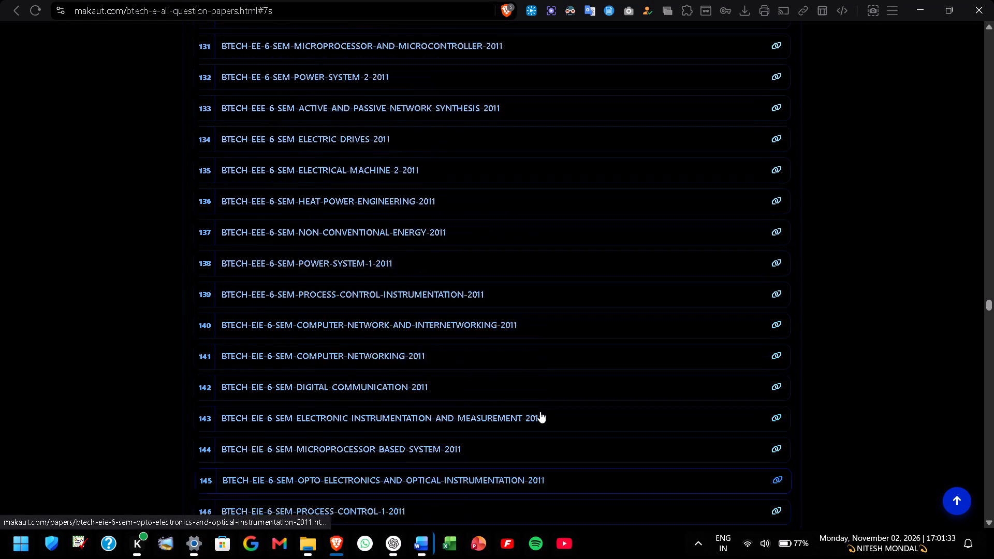
scroll(540, 411, up, 3)
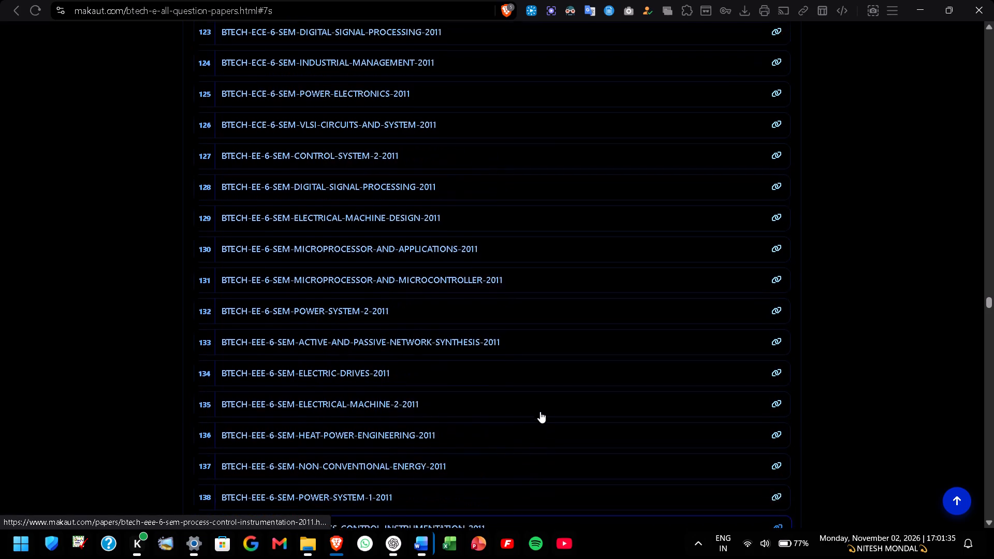
scroll(540, 411, up, 2)
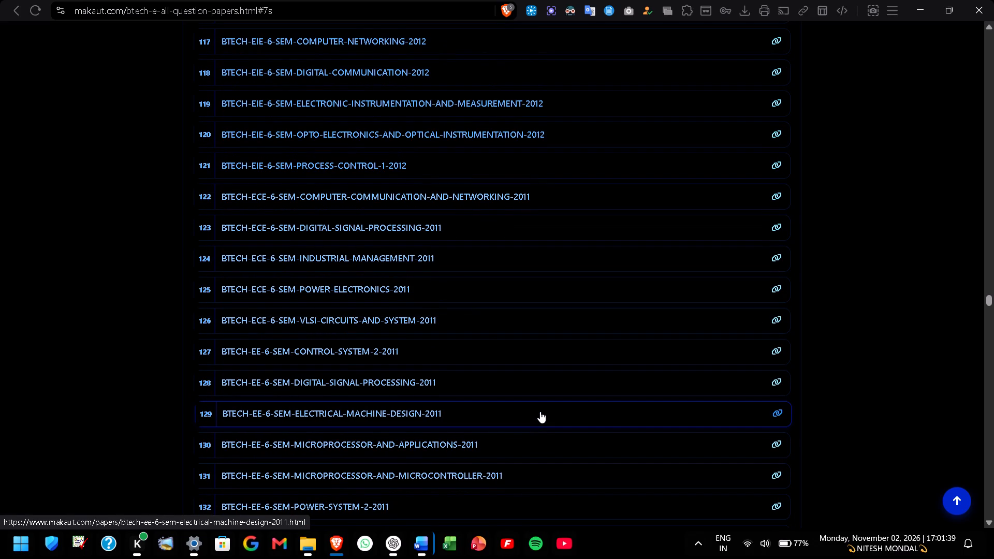
scroll(540, 411, up, 1)
scroll(540, 411, down, 3)
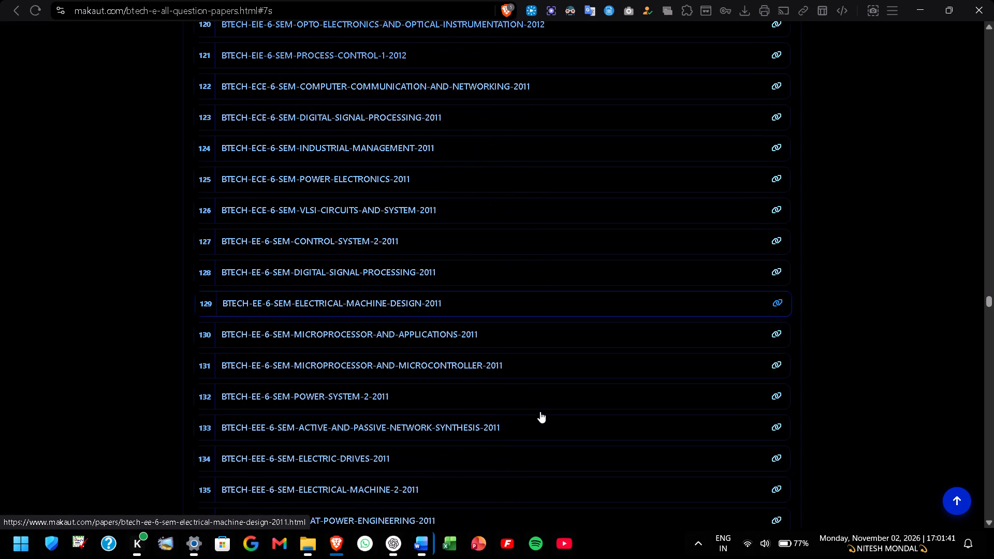
scroll(540, 411, down, 4)
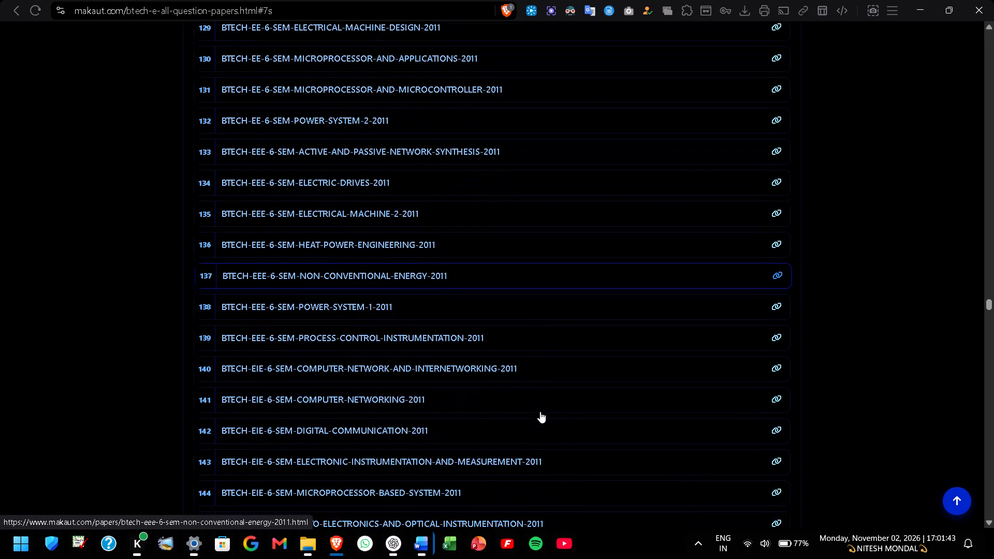
scroll(540, 411, up, 13)
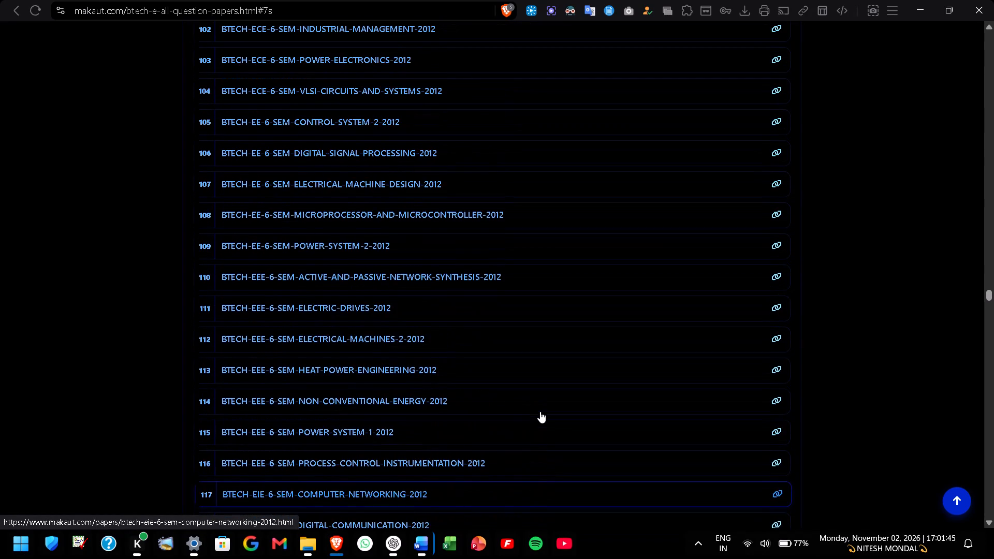
scroll(540, 411, up, 1)
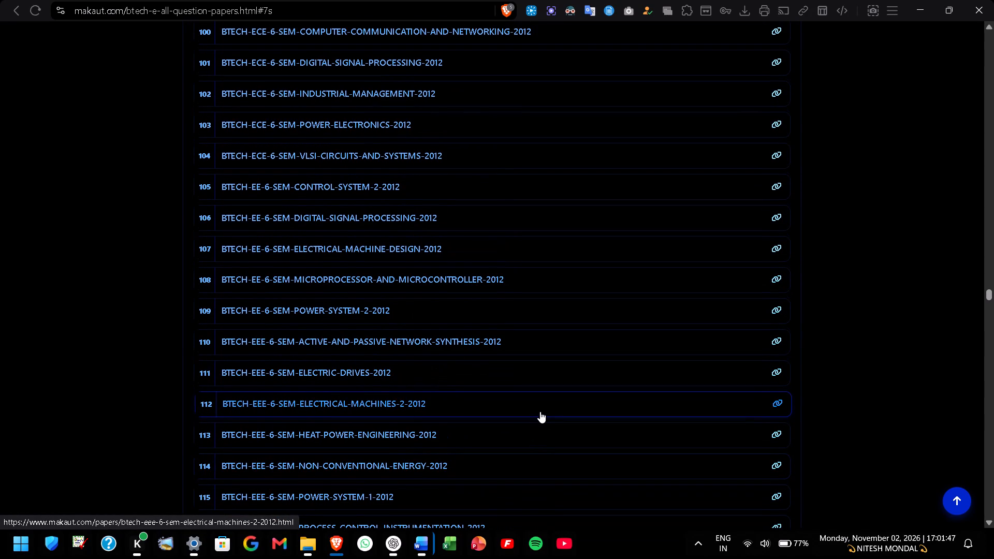
scroll(540, 411, up, 1)
scroll(540, 411, down, 4)
scroll(540, 411, up, 3)
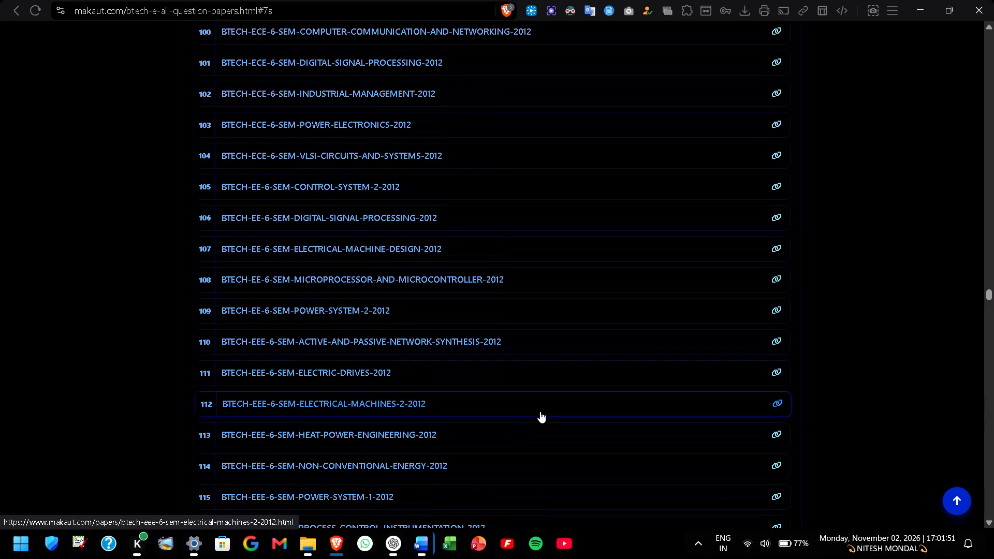
scroll(540, 411, up, 2)
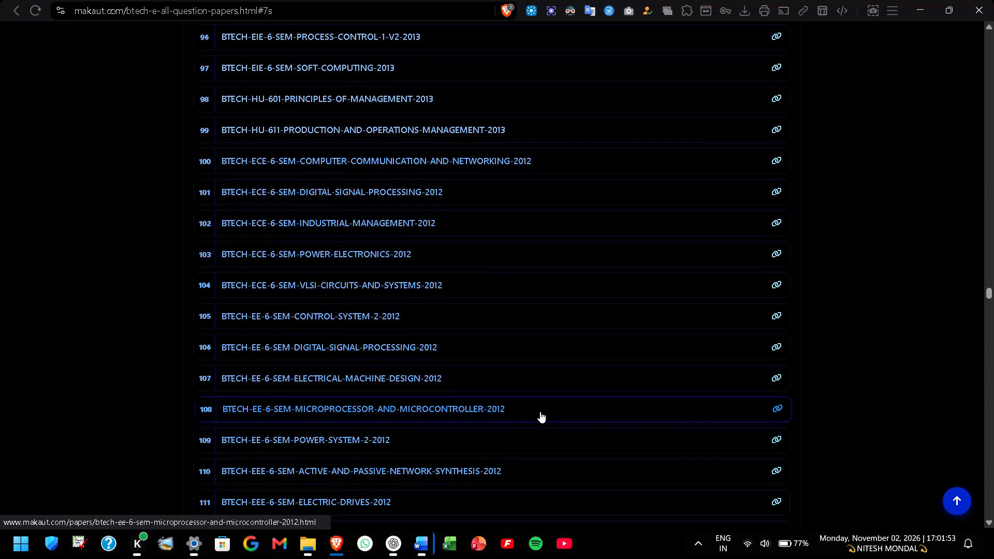
scroll(540, 411, down, 10)
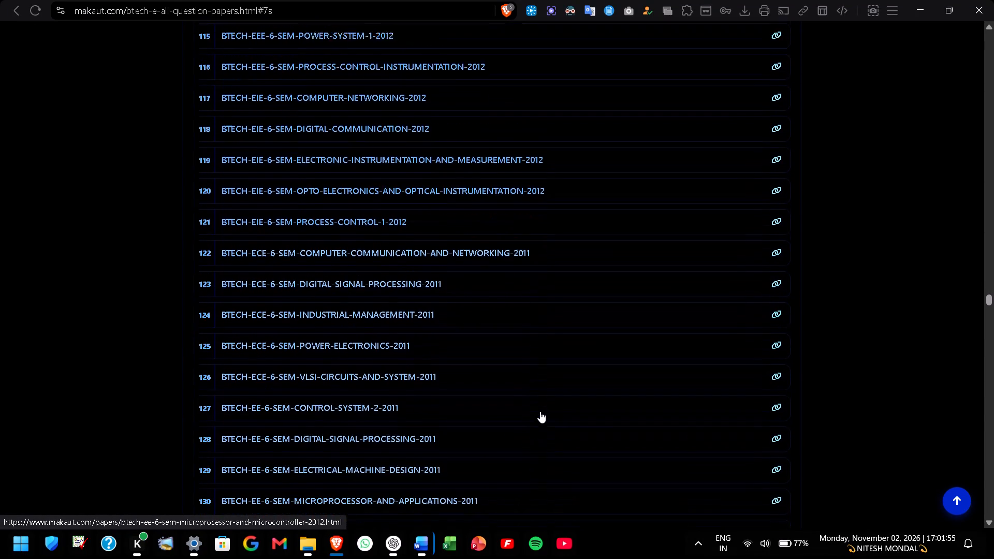
scroll(540, 411, up, 15)
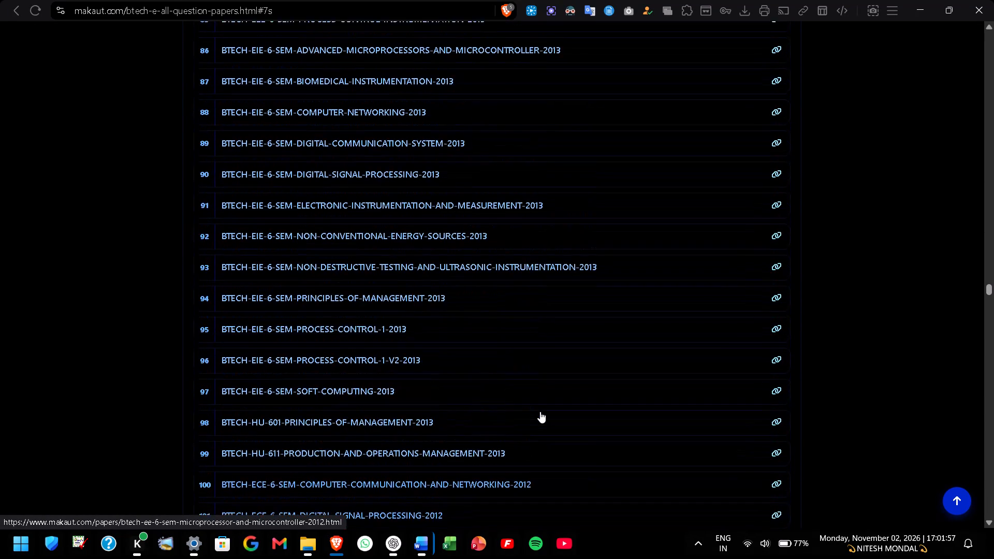
scroll(540, 411, up, 13)
scroll(540, 411, up, 11)
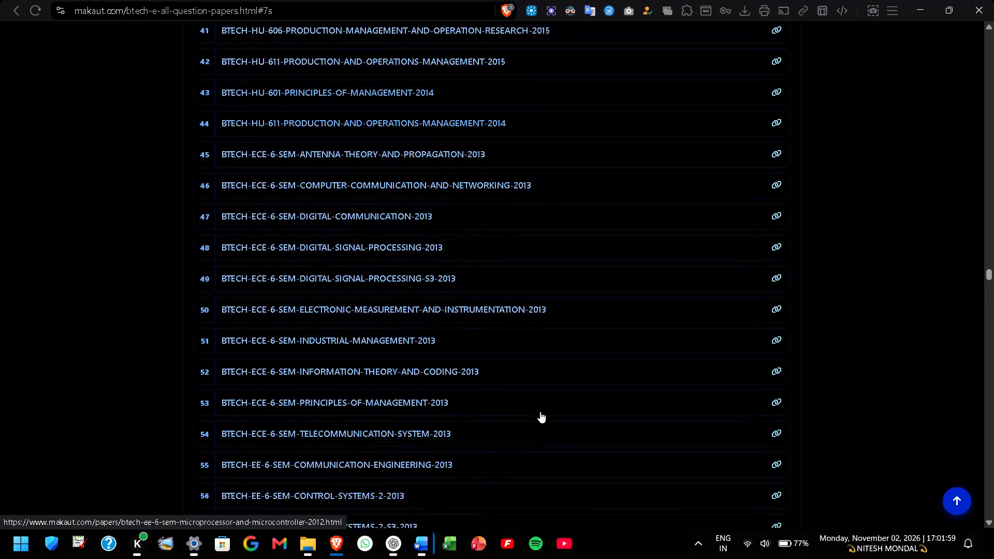
scroll(540, 411, up, 20)
scroll(540, 411, up, 3)
scroll(540, 411, down, 3)
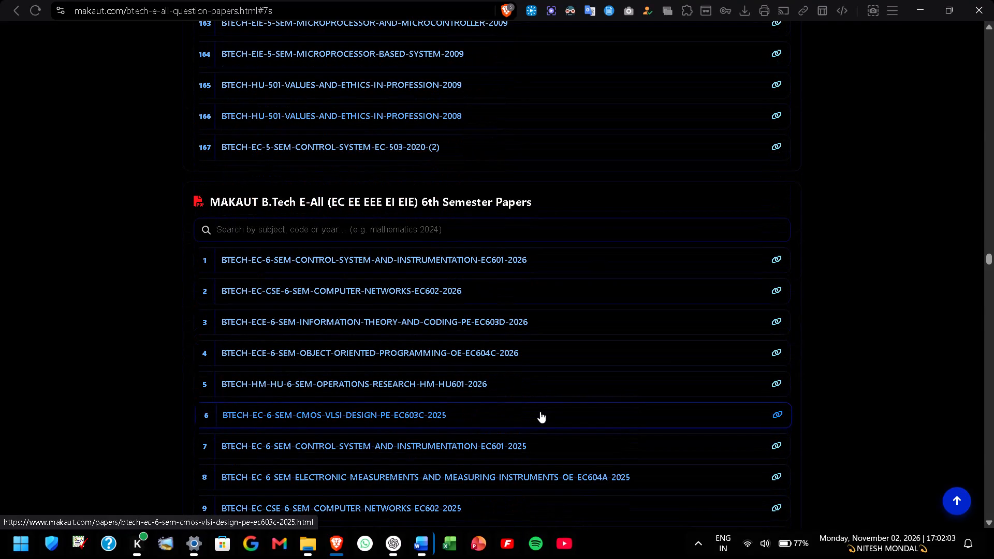
Go to the 7th semester papers on the question papers page and look through the subjects and years listed, from 2026 back to 2020.
scroll(540, 411, down, 20)
scroll(540, 411, down, 15)
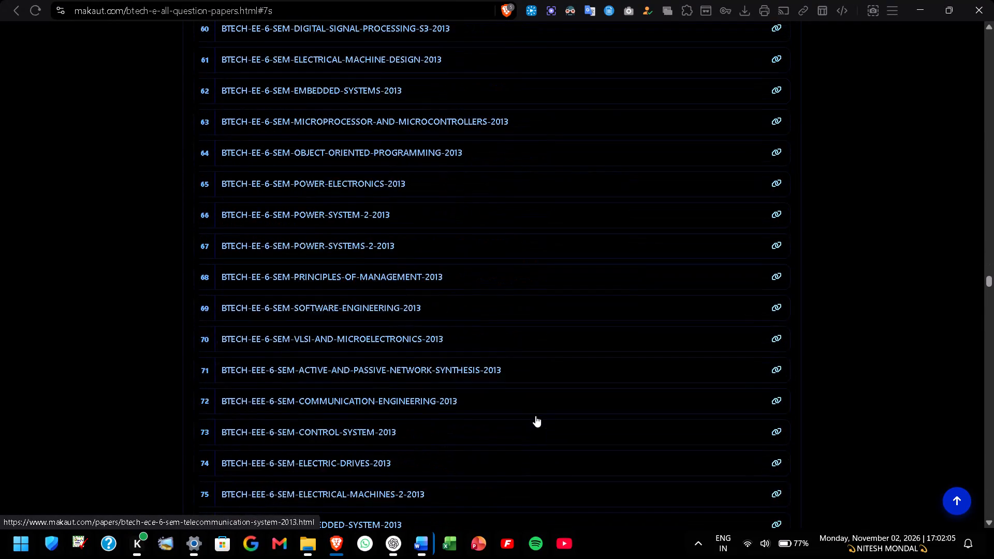
scroll(535, 416, down, 6)
scroll(535, 416, up, 1)
scroll(535, 416, down, 3)
scroll(535, 416, up, 1)
scroll(535, 416, down, 3)
scroll(535, 416, up, 1)
scroll(535, 416, down, 20)
scroll(535, 416, down, 11)
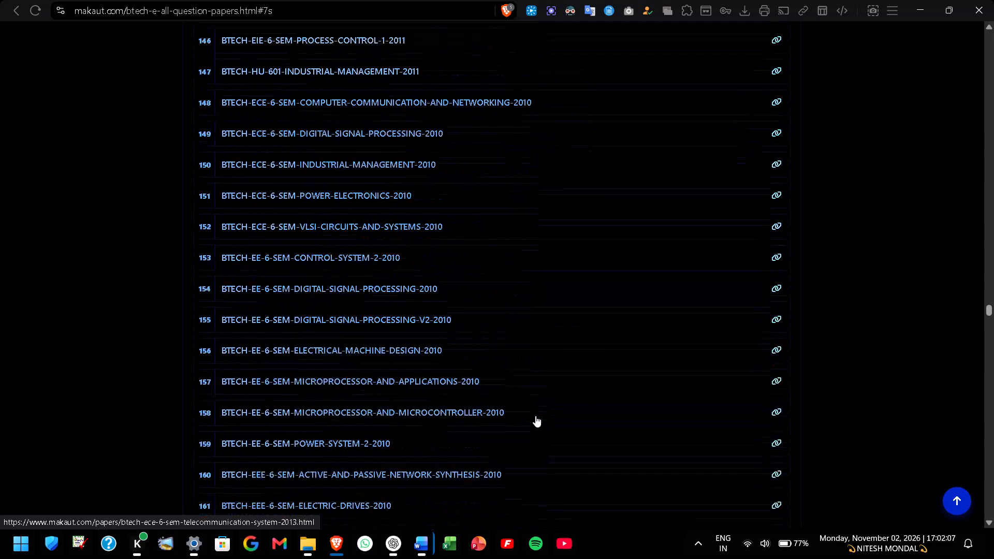
scroll(535, 416, down, 20)
scroll(535, 416, down, 13)
scroll(535, 416, up, 3)
scroll(489, 328, down, 1)
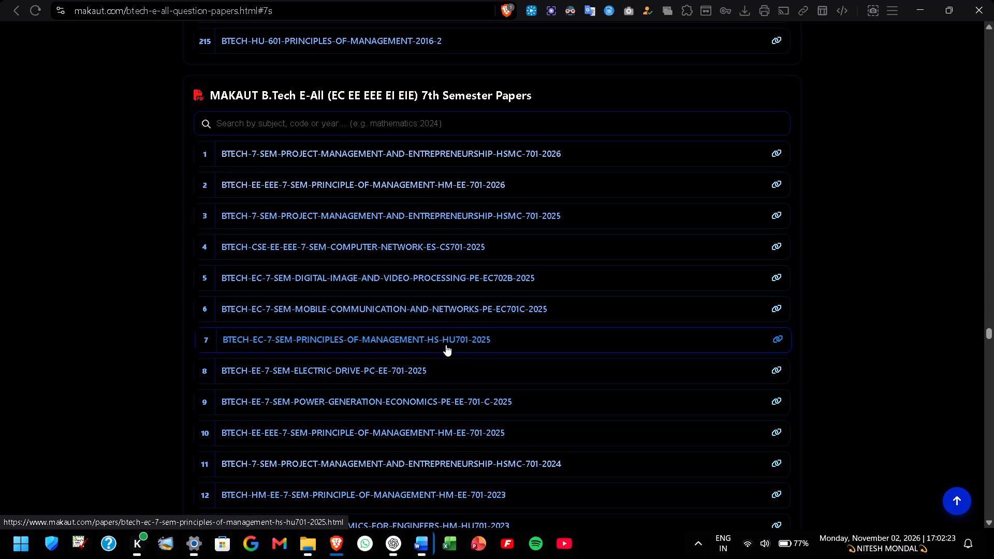
scroll(452, 430, down, 1)
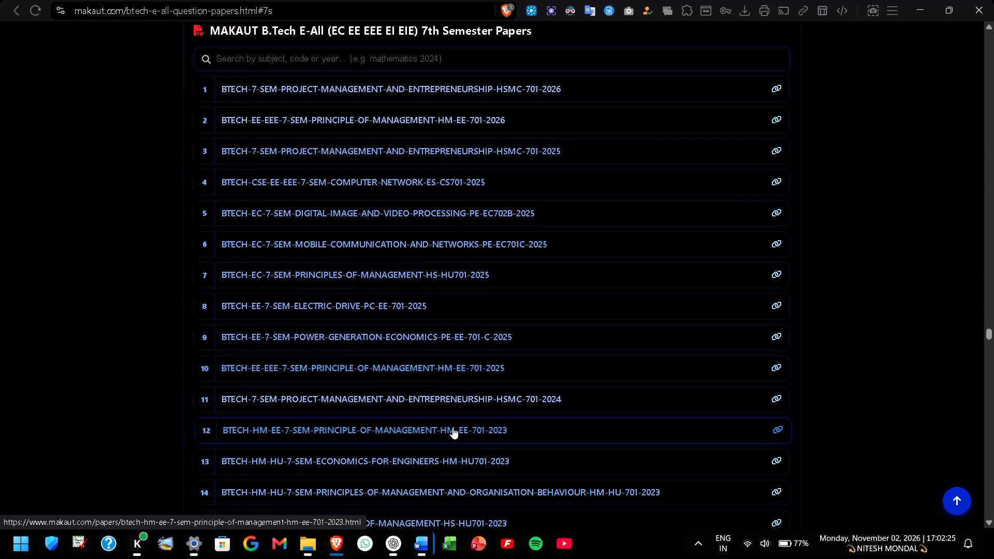
scroll(452, 428, down, 2)
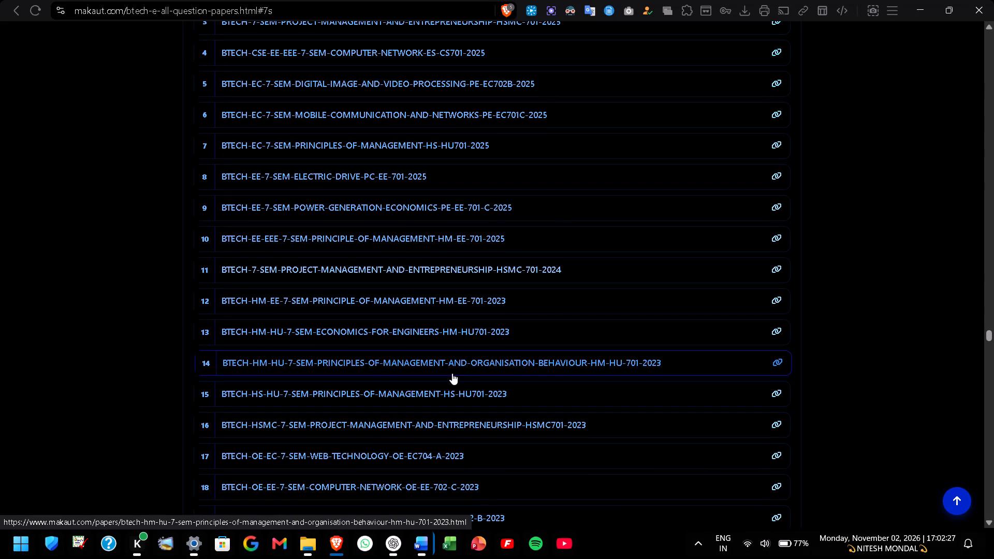
scroll(452, 373, down, 2)
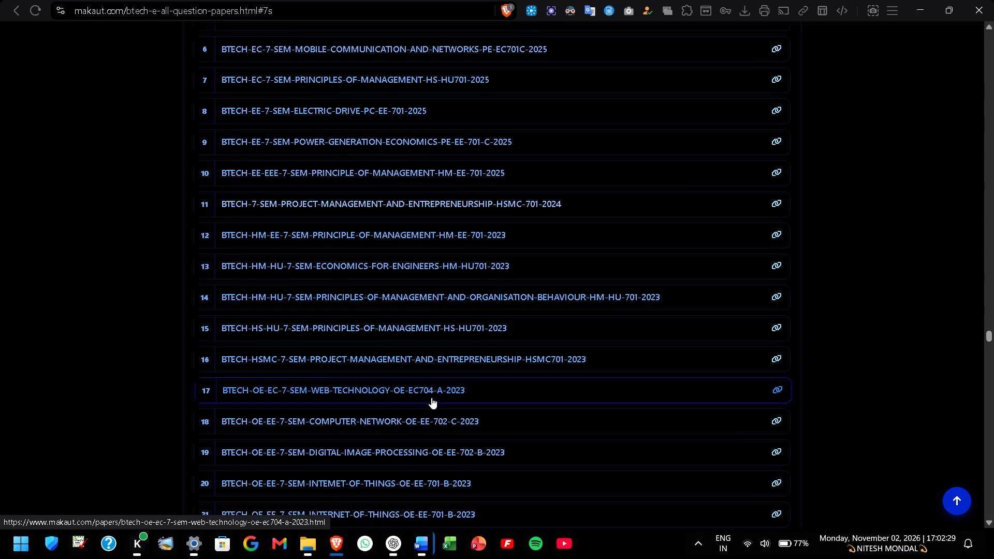
scroll(431, 398, down, 3)
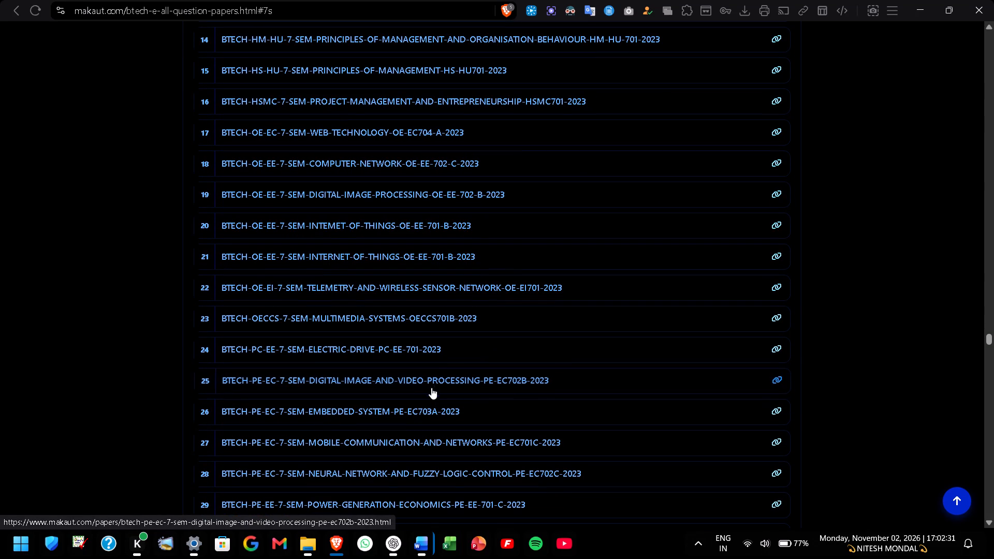
scroll(432, 384, down, 1)
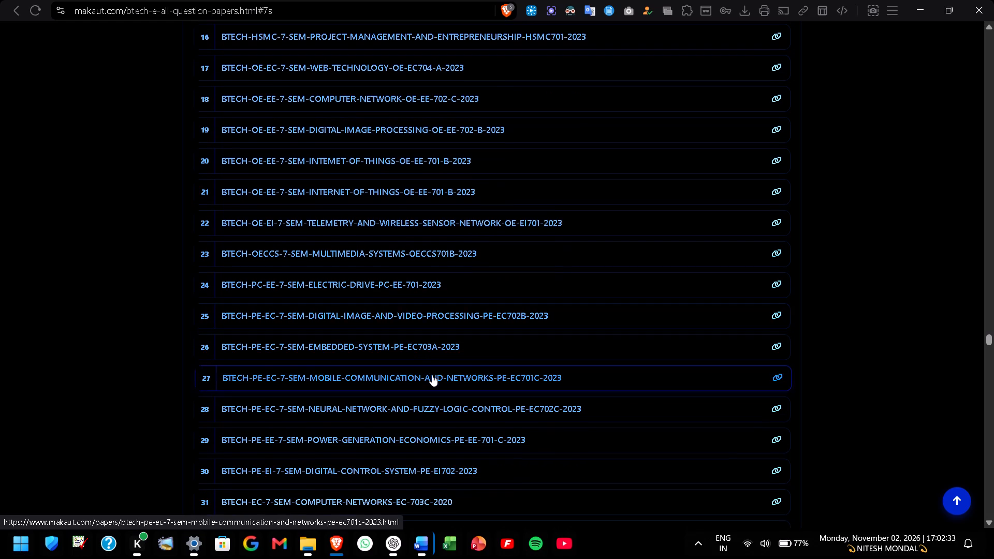
scroll(432, 375, down, 3)
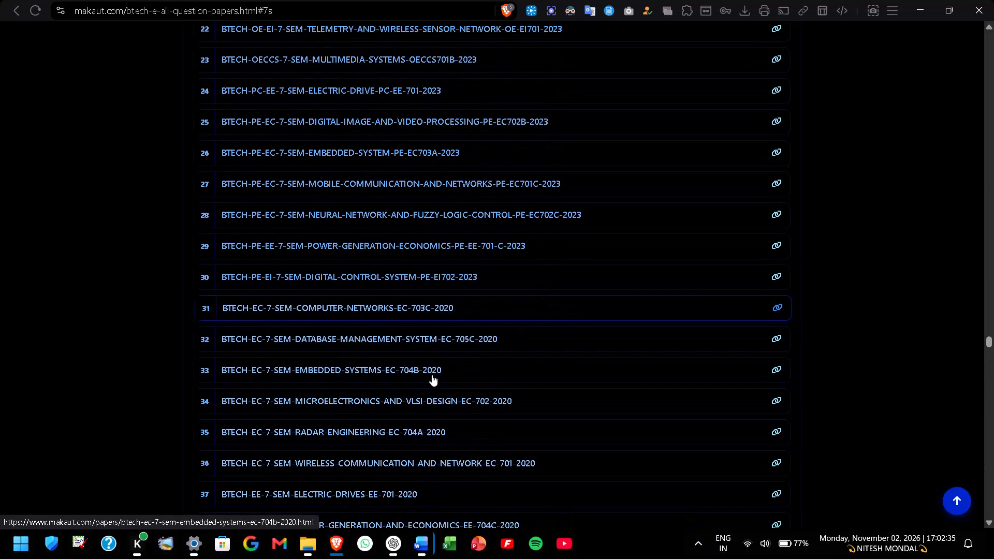
scroll(432, 375, down, 1)
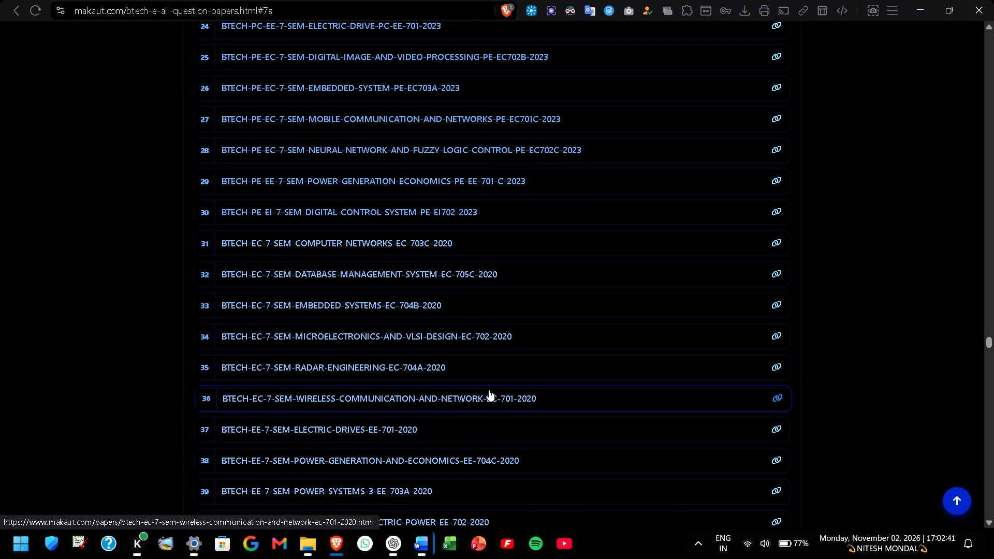
scroll(451, 399, up, 17)
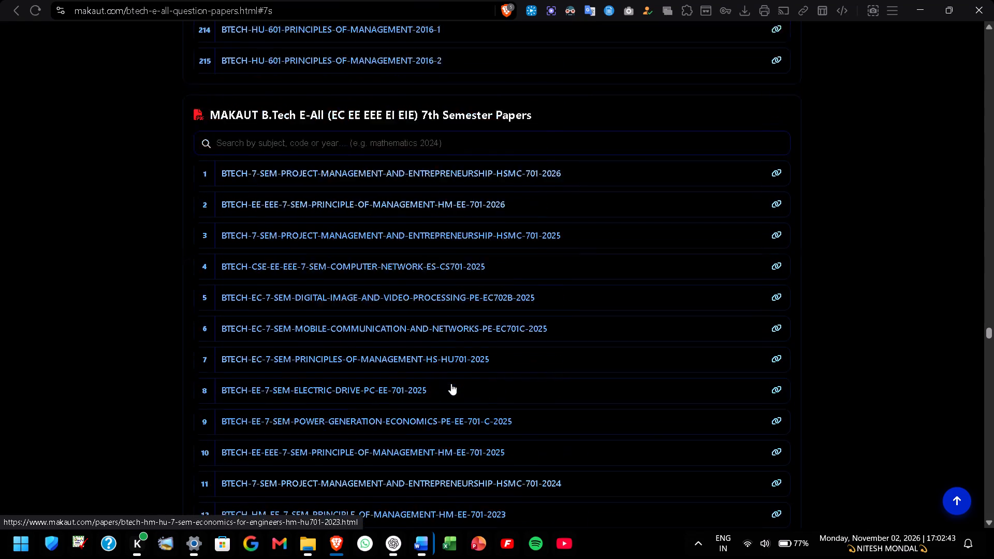
scroll(451, 384, up, 1)
scroll(451, 384, down, 3)
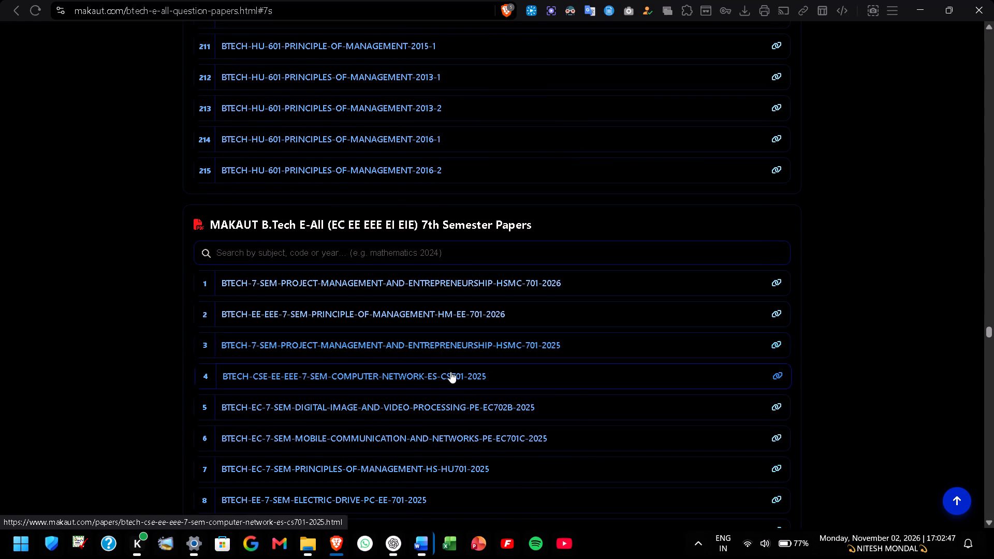
scroll(446, 458, down, 1)
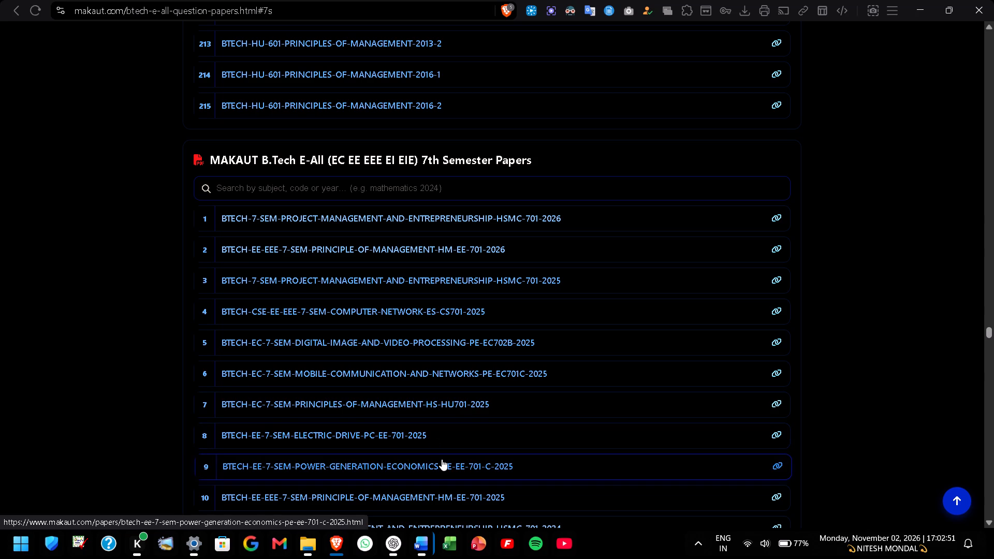
scroll(442, 459, down, 2)
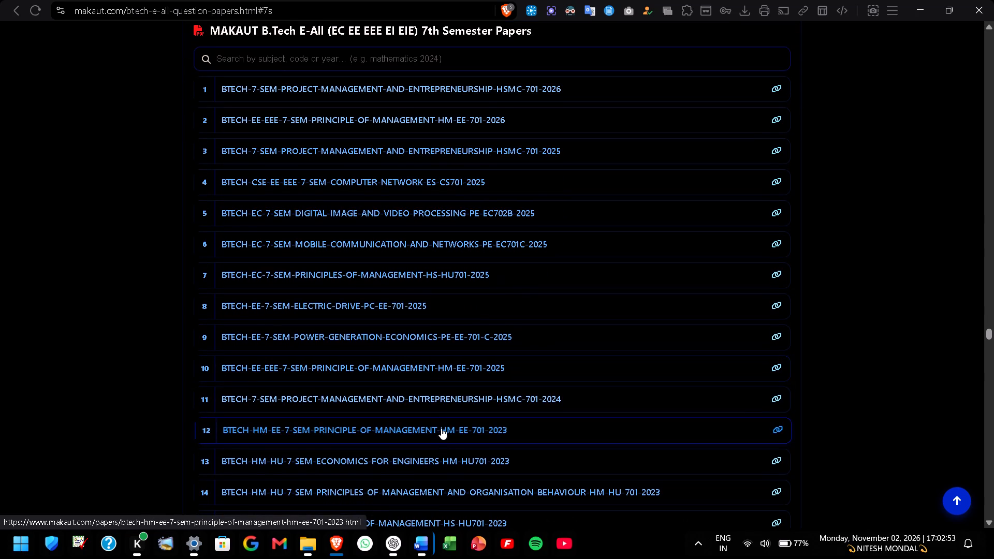
Look through the 7th semester papers list again, from the 2026 management papers through the 2023 and 2020 papers to the 2012 ones.
scroll(447, 461, down, 2)
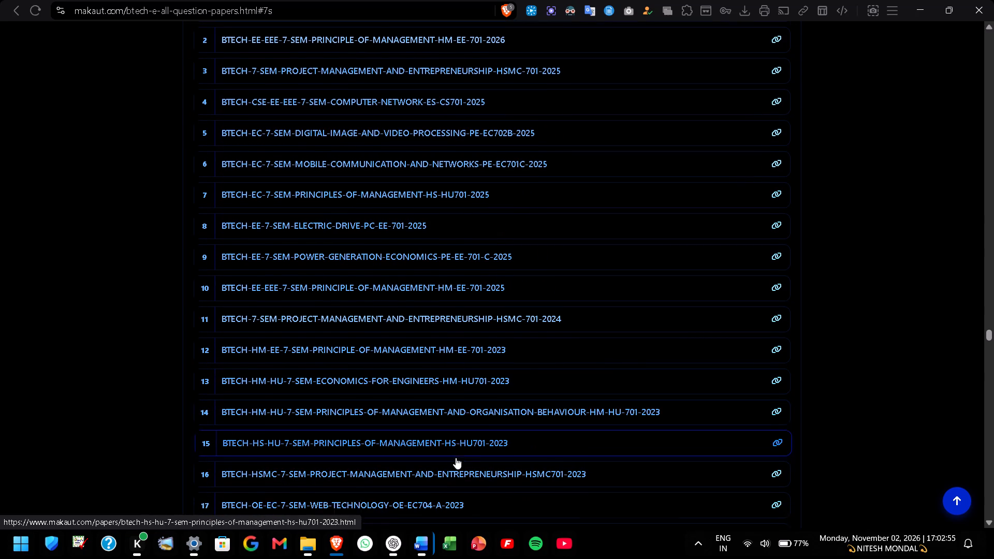
scroll(454, 440, down, 1)
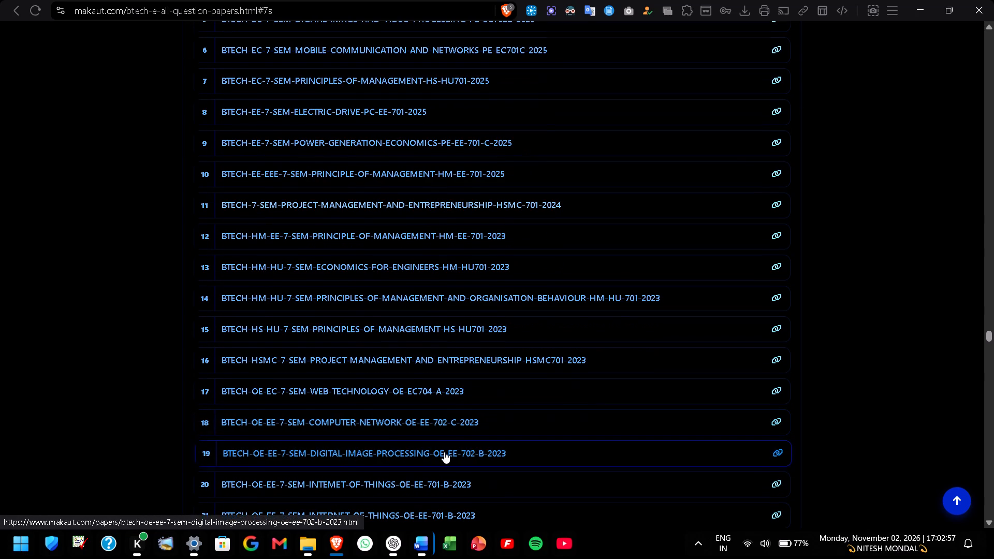
scroll(444, 452, down, 2)
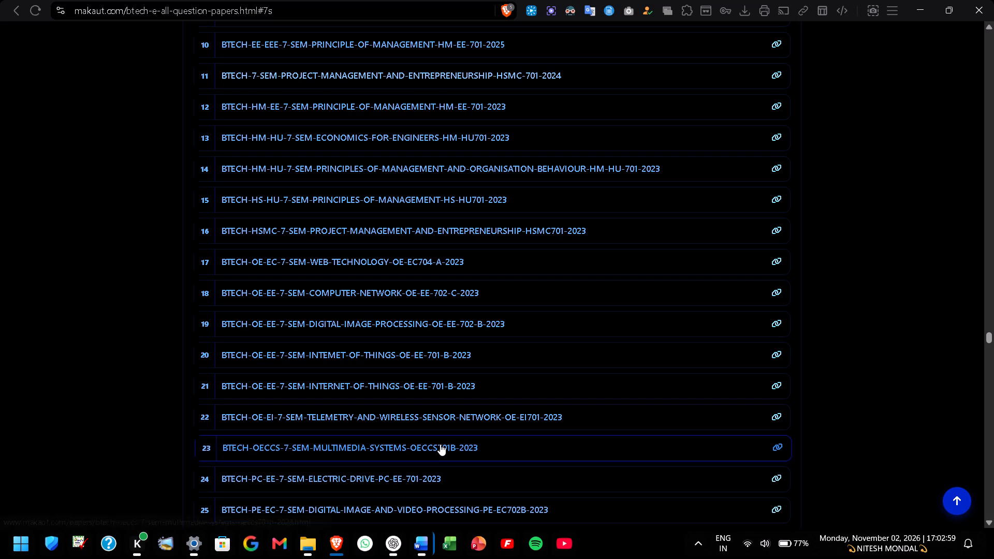
scroll(440, 444, down, 2)
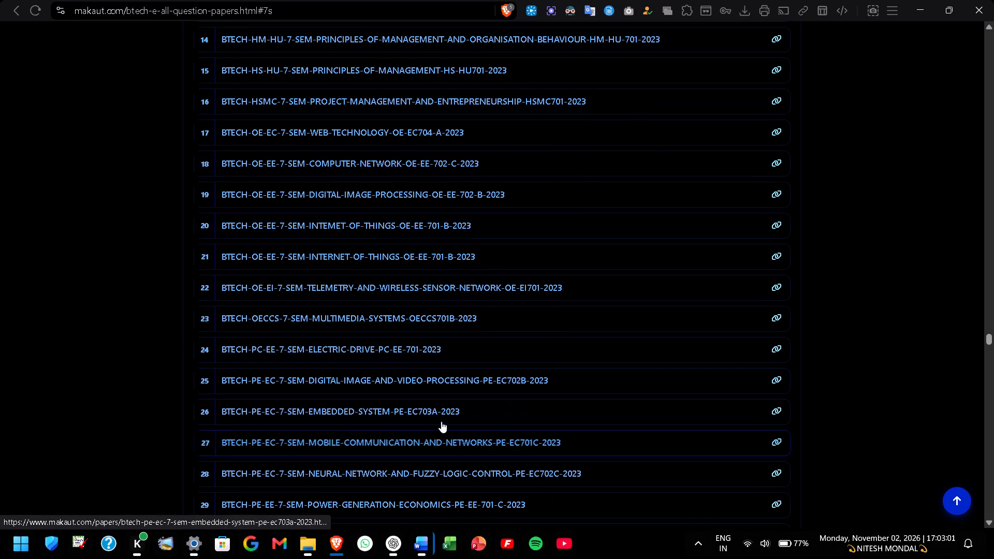
scroll(442, 439, down, 1)
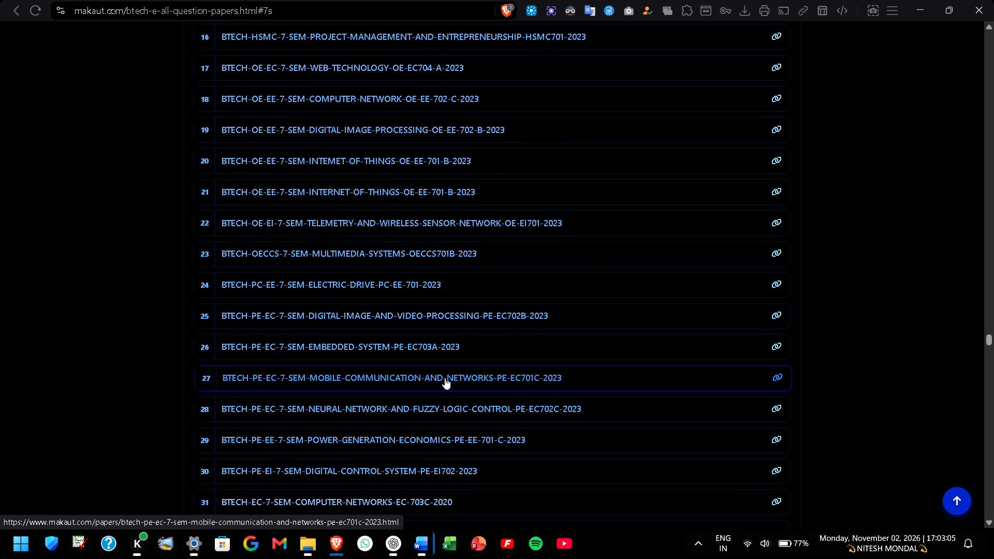
scroll(445, 378, down, 2)
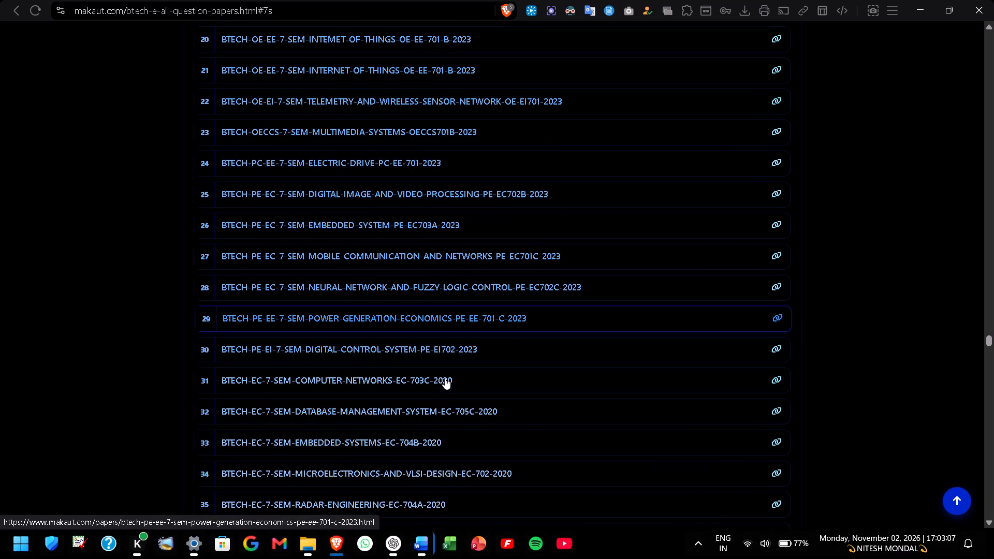
scroll(446, 363, down, 1)
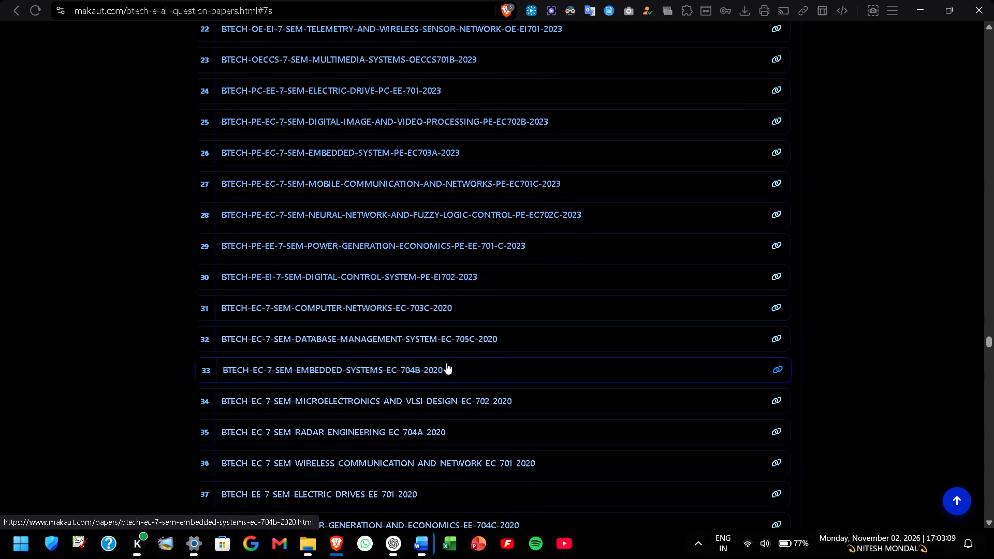
scroll(446, 363, down, 1)
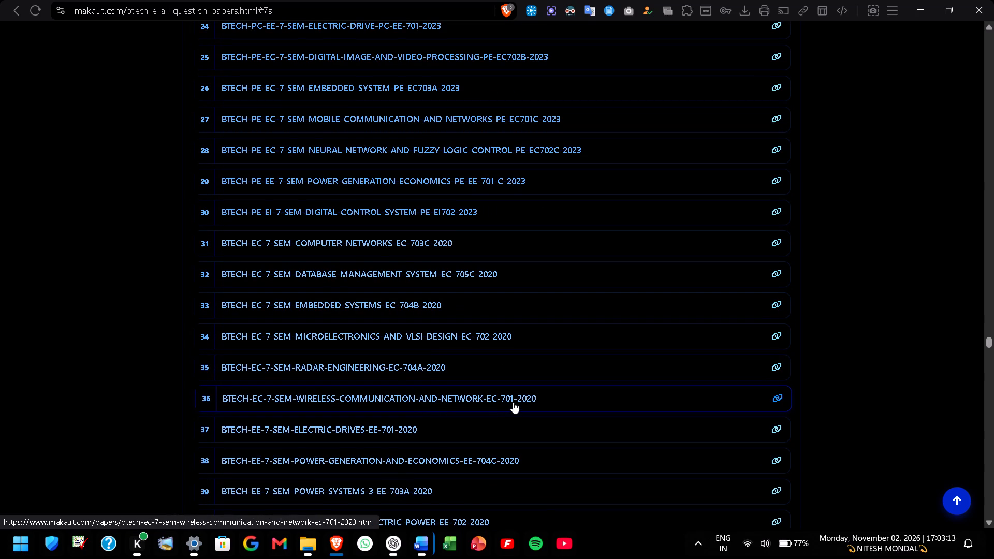
scroll(513, 402, down, 1)
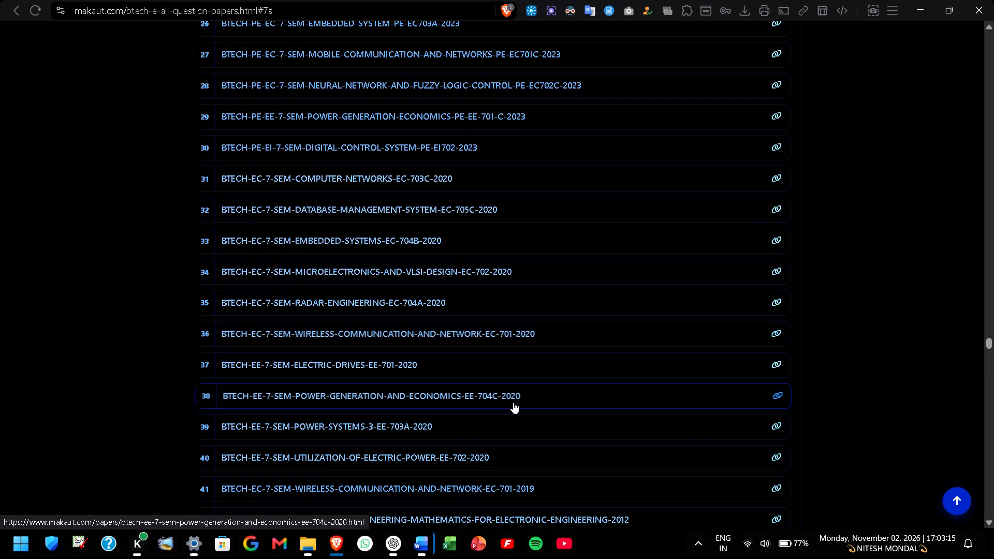
scroll(513, 402, down, 2)
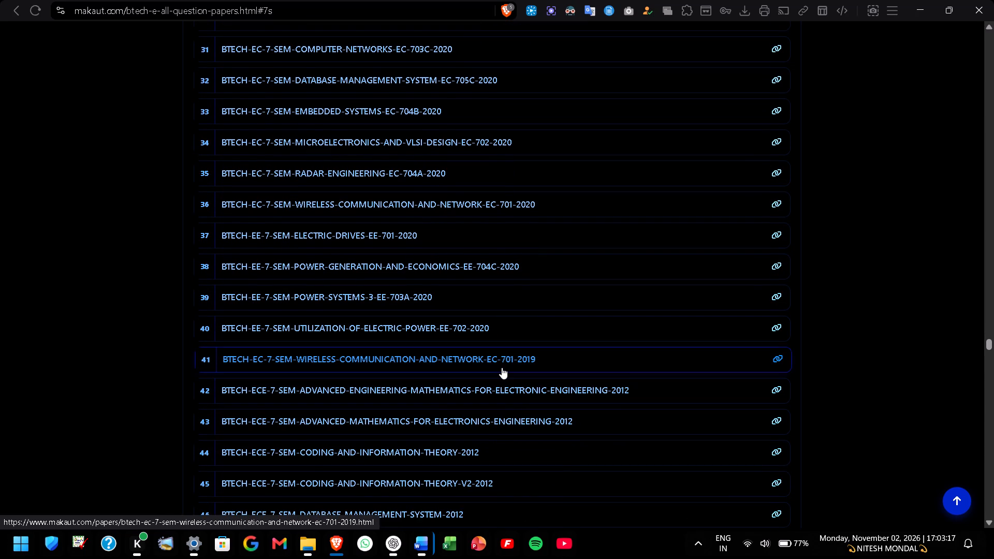